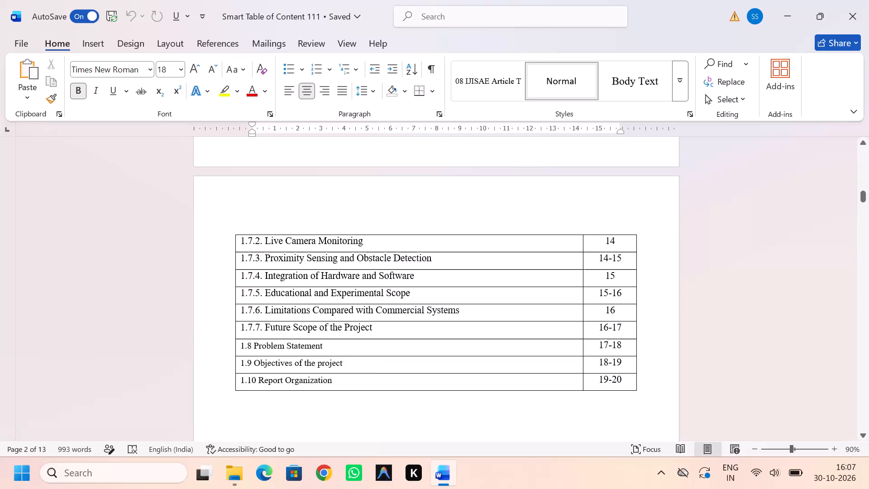
Look through the table of contents from the end of the section 1 entries to the Chapter 3 methodology entries.
scroll(520, 402, "down", 4)
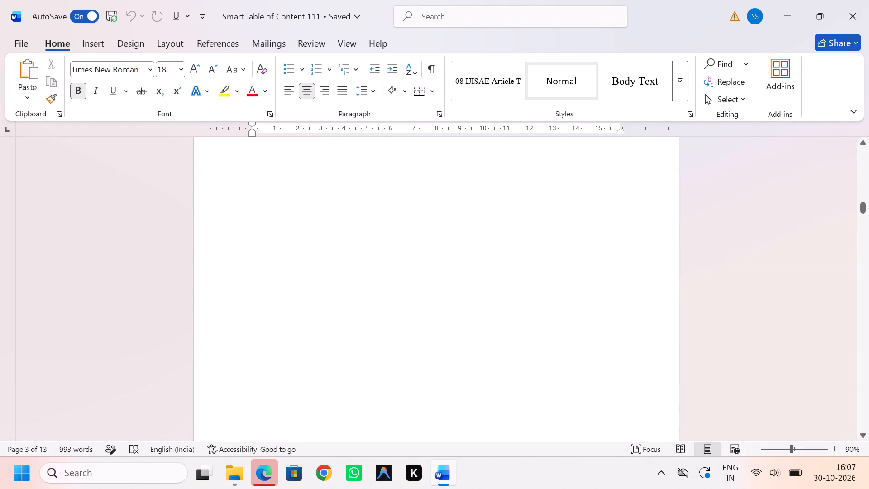
scroll(520, 402, "down", 7)
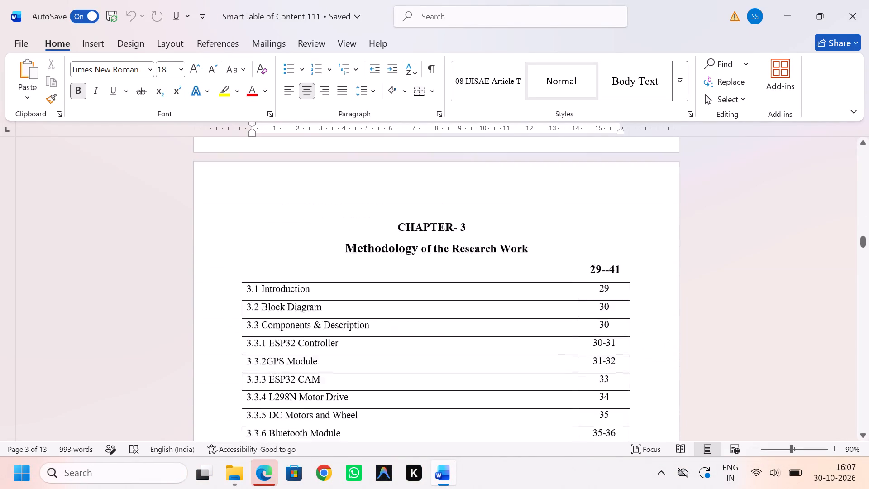
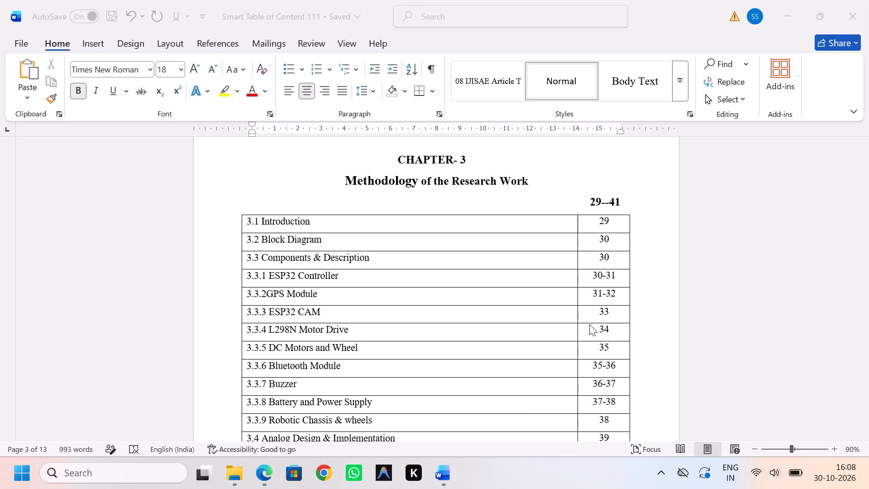
Close the Smart Table of Content 111 document and the Green honeycreeper browser window to return to the desktop.
left_click(866, 14)
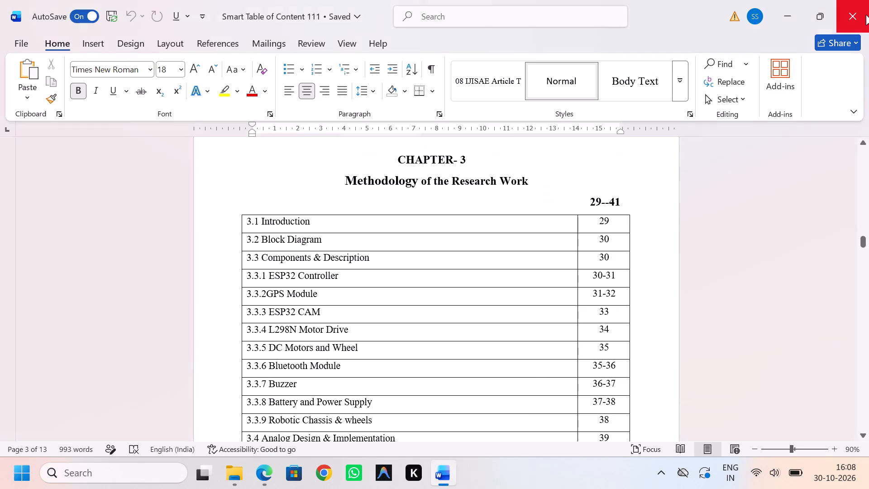
scroll(866, 14, "left", 15)
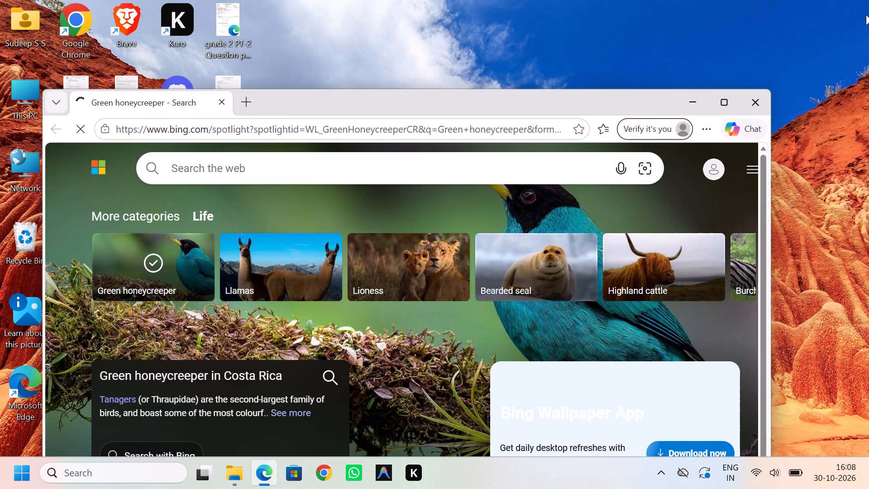
left_click(755, 93)
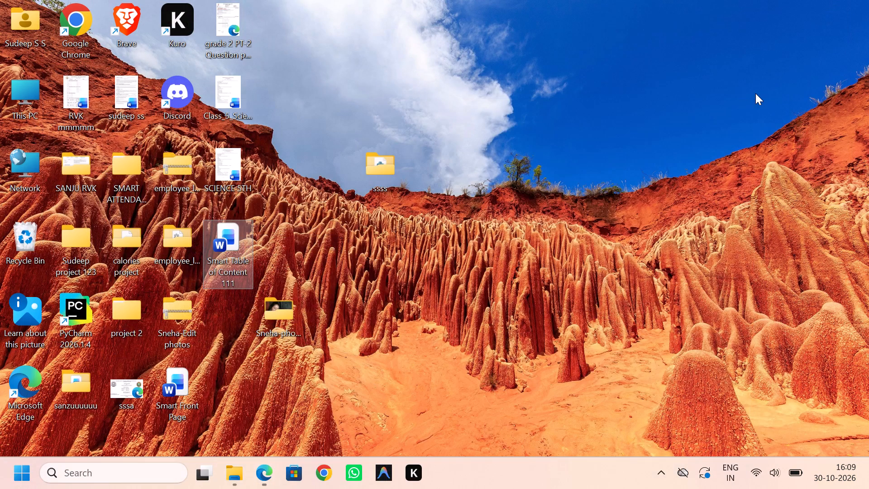
Open WhatsApp.
left_click(360, 463)
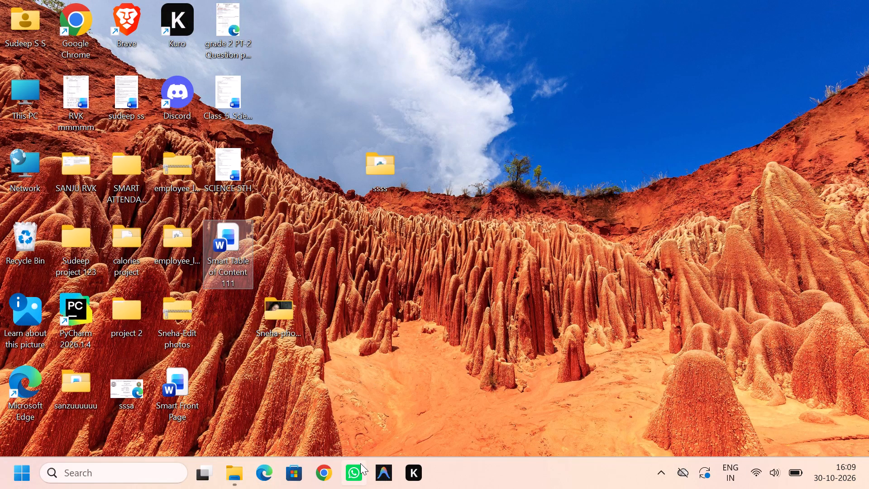
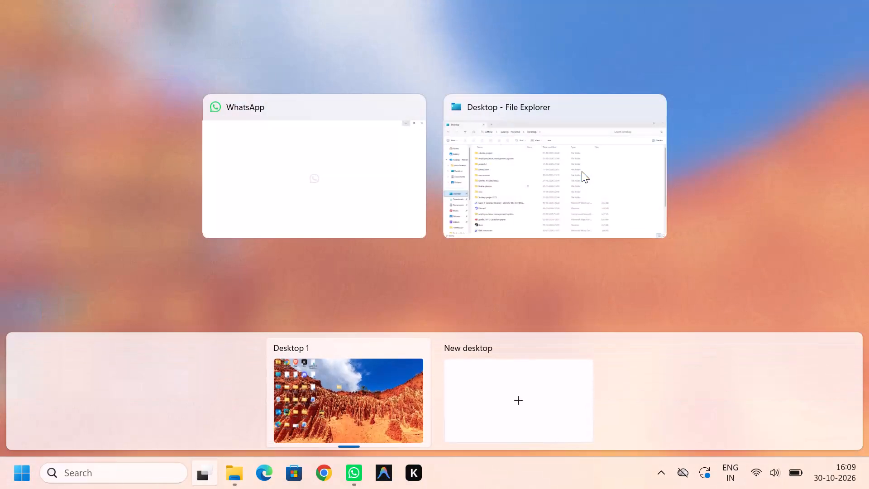
Switch to the File Explorer window showing the Desktop folder and close it.
left_click(475, 172)
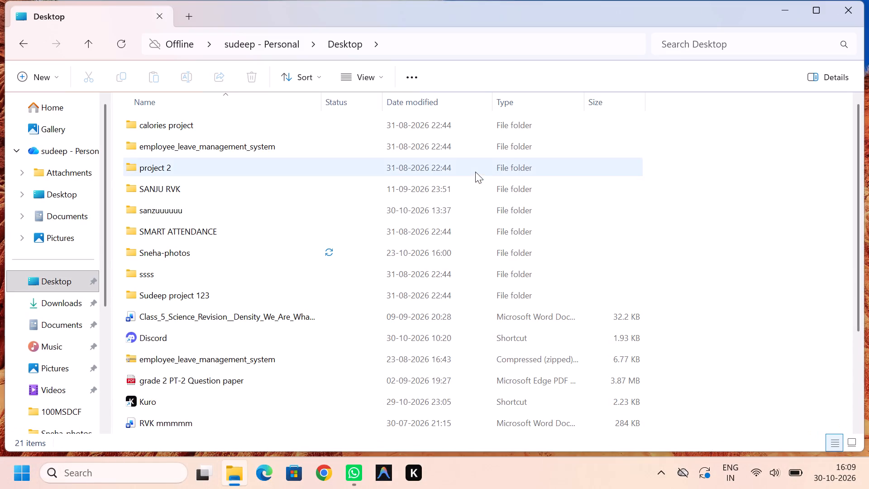
left_click(844, 10)
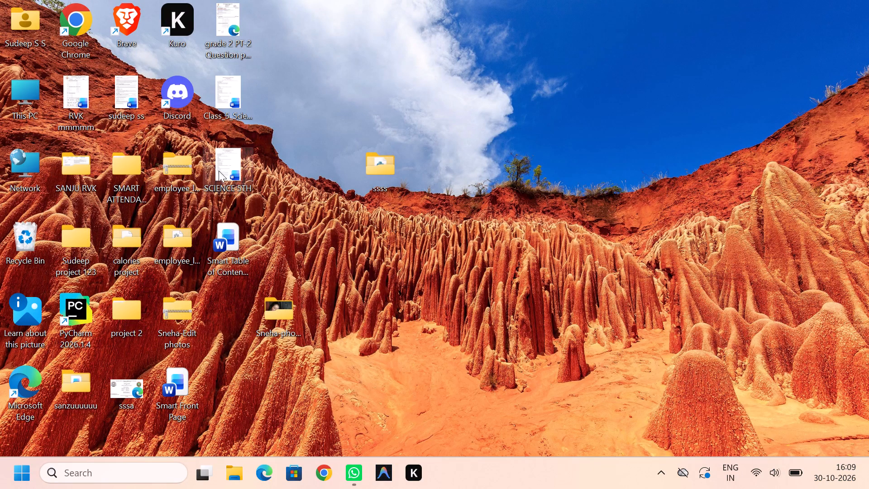
Open the Smart Table of Contents document from the desktop.
double_click(225, 235)
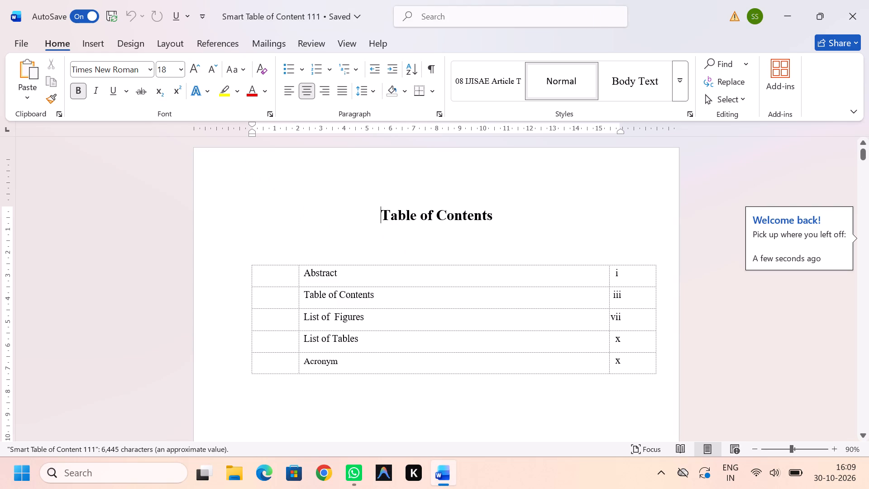
Look through the table of contents from Chapter 1 to Chapter 6, and return to the section 5.4 and 5.5 entries.
scroll(225, 235, "down", 5)
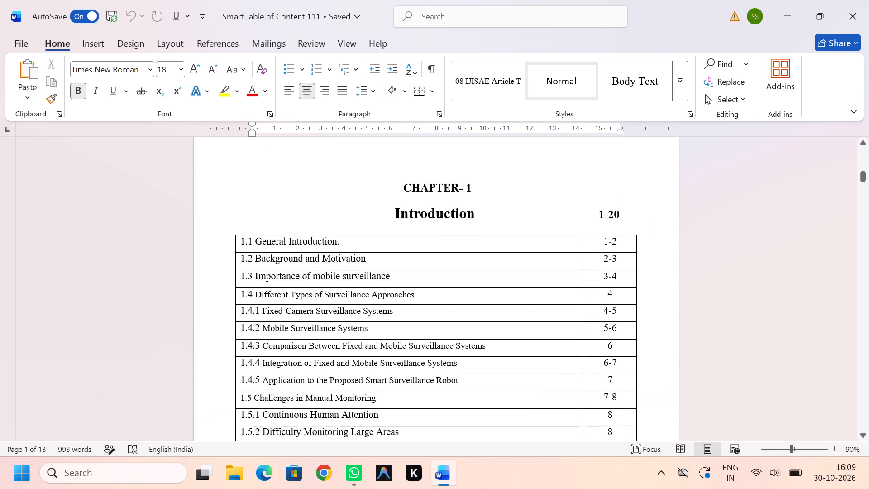
scroll(225, 235, "down", 19)
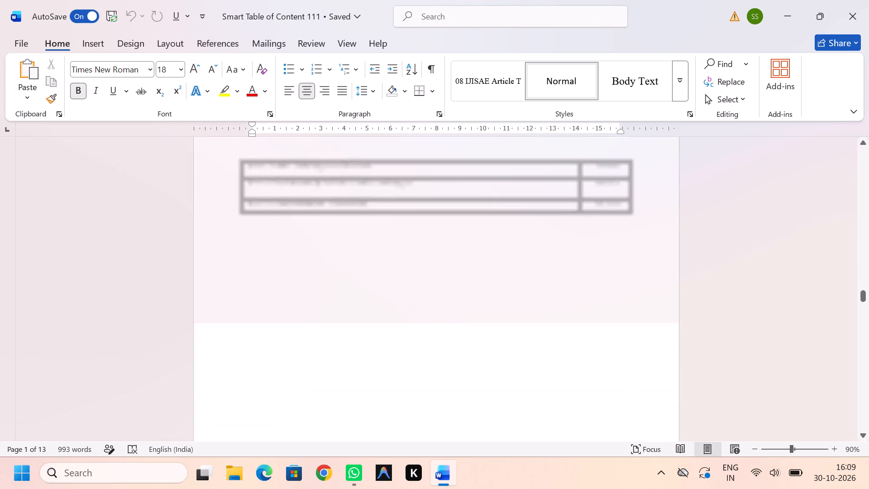
scroll(225, 235, "down", 5)
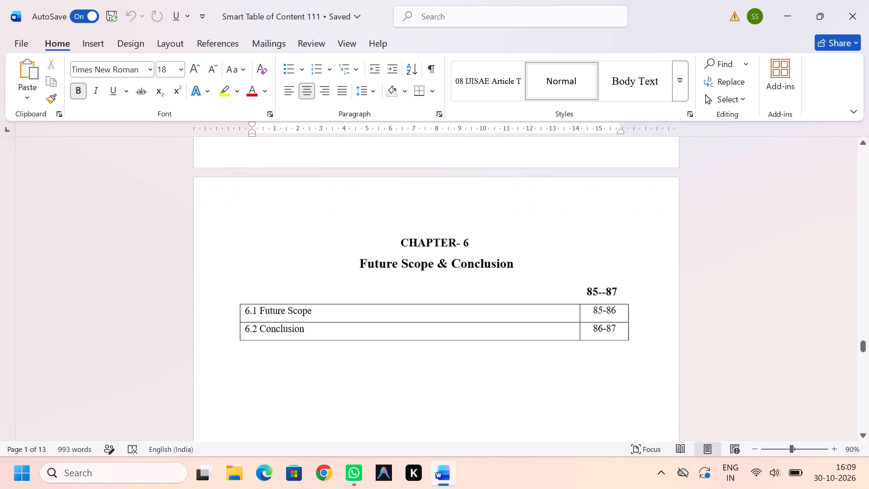
scroll(225, 235, "up", 2)
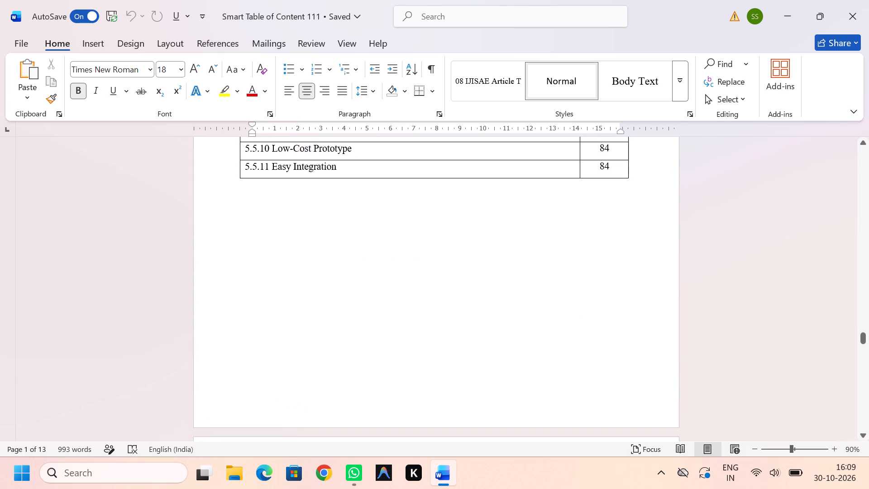
left_click(242, 176)
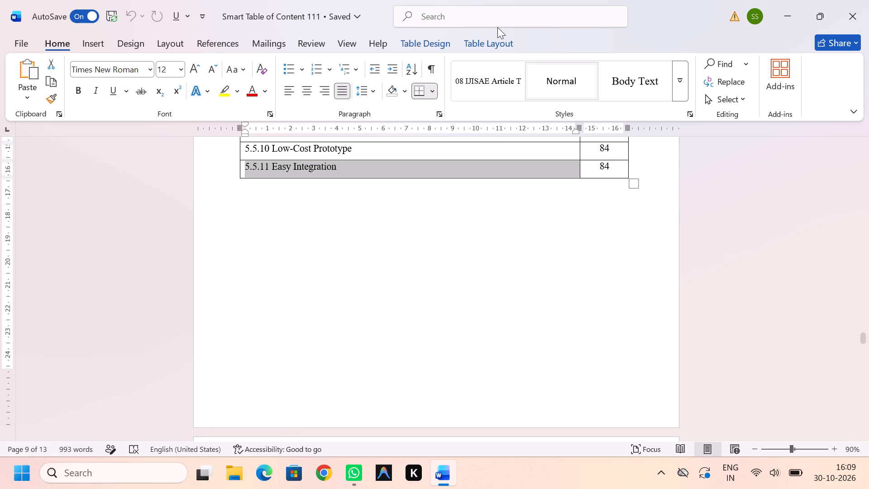
scroll(457, 170, "up", 1)
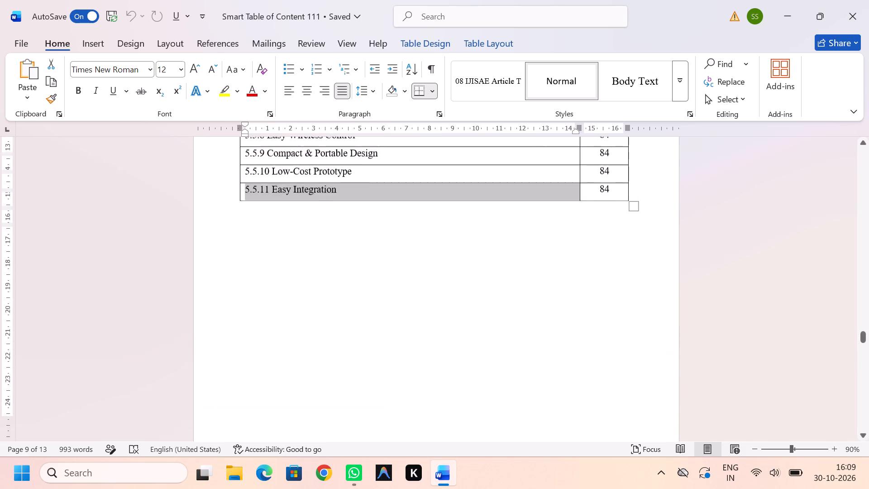
scroll(457, 170, "up", 2)
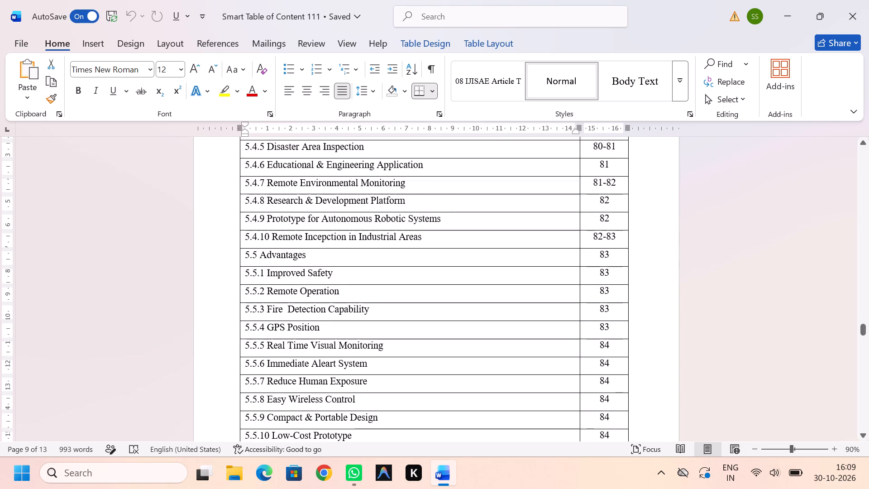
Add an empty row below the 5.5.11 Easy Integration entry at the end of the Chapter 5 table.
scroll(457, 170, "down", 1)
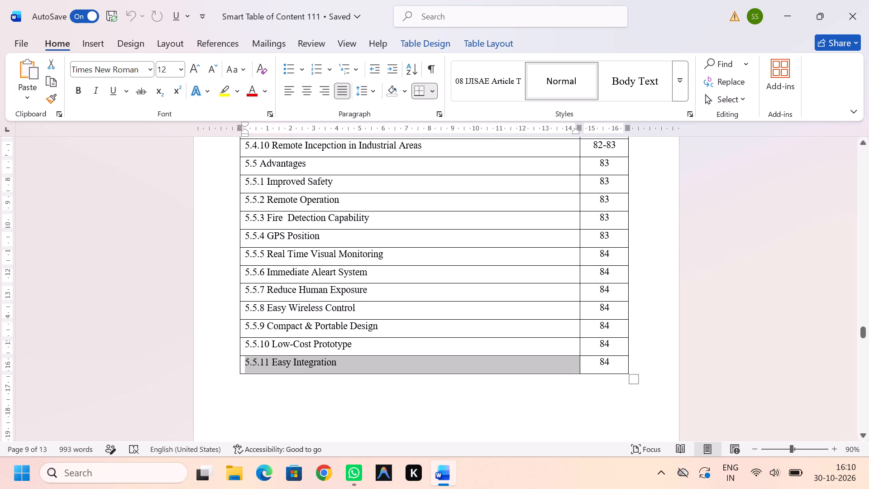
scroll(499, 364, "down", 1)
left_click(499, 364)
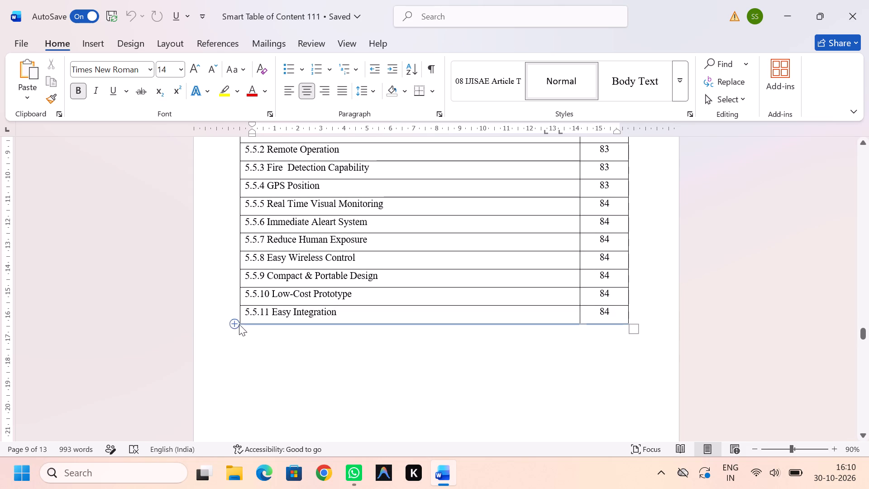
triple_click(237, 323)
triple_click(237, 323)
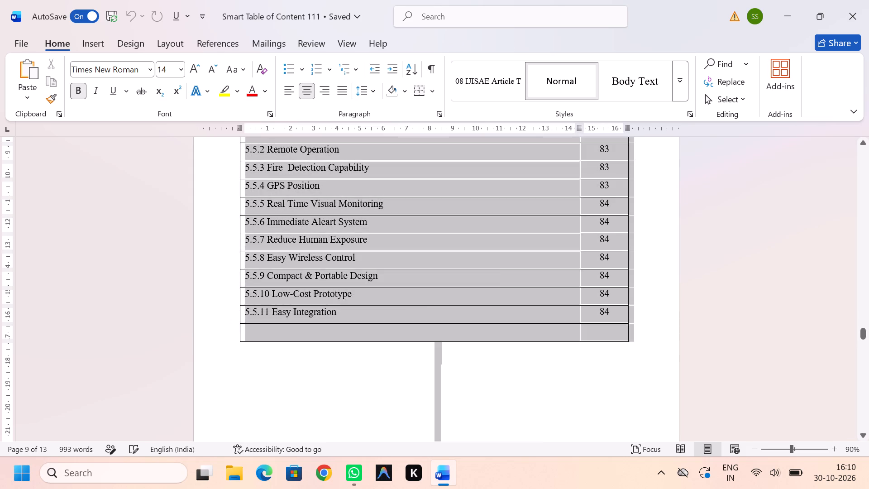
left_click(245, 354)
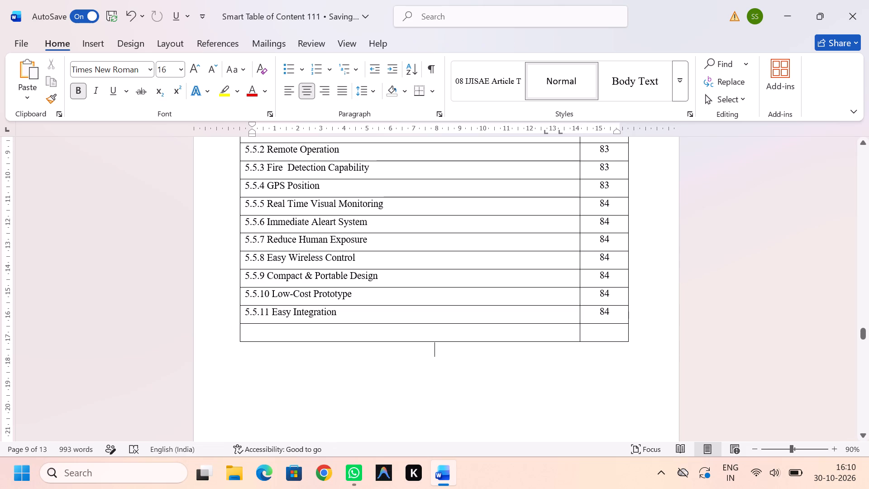
Look back through the Chapter 5 and Chapter 4 entries, checking their section titles and page numbers.
scroll(245, 354, "up", 2)
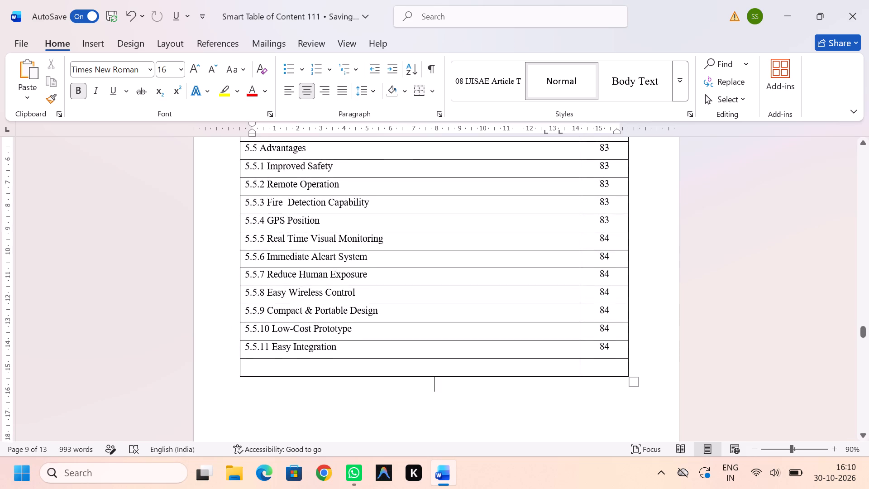
scroll(245, 354, "up", 3)
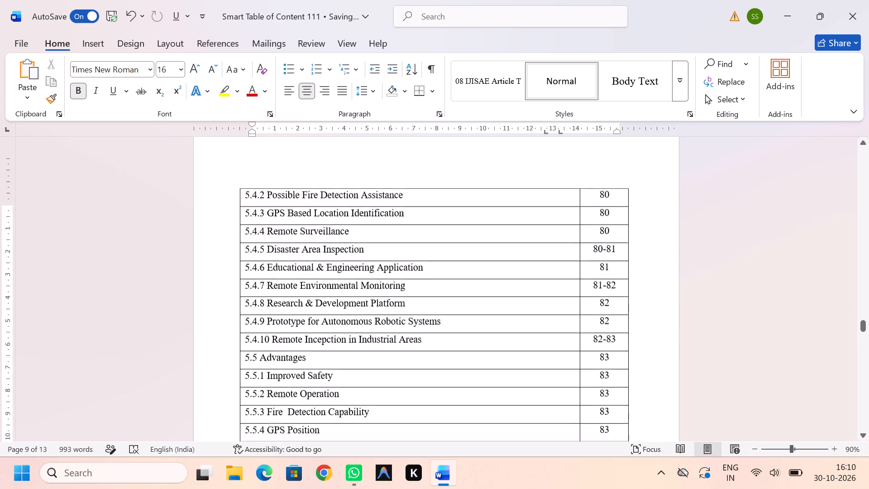
scroll(245, 354, "up", 4)
scroll(245, 354, "down", 1)
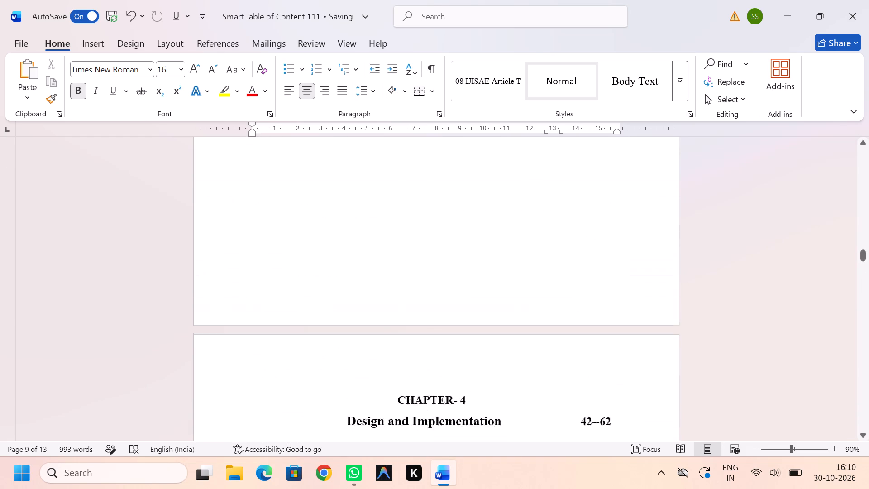
scroll(245, 354, "down", 3)
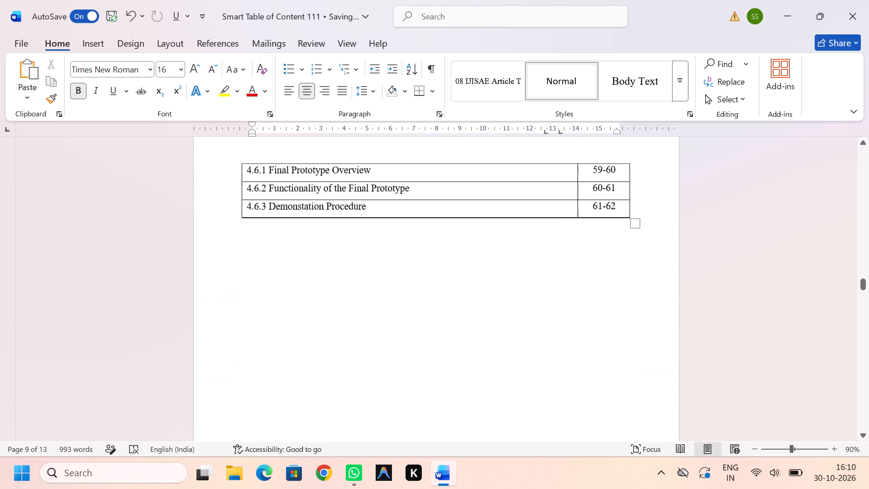
scroll(245, 354, "up", 5)
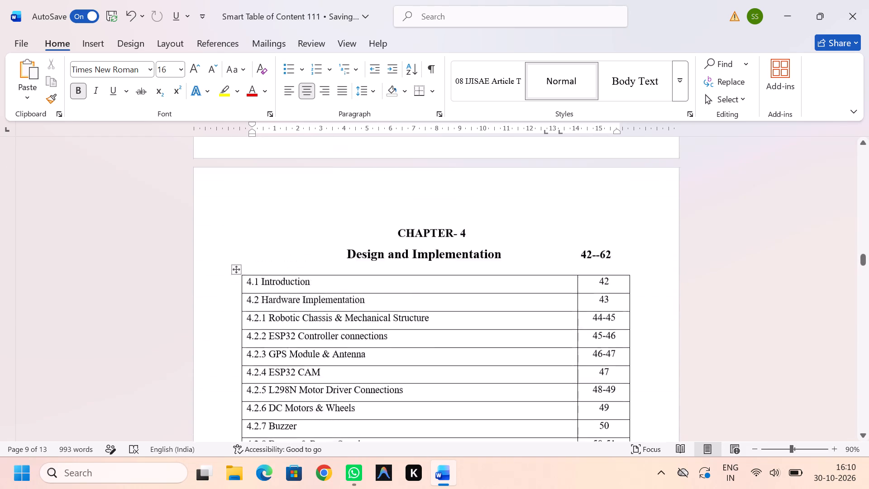
scroll(245, 354, "up", 2)
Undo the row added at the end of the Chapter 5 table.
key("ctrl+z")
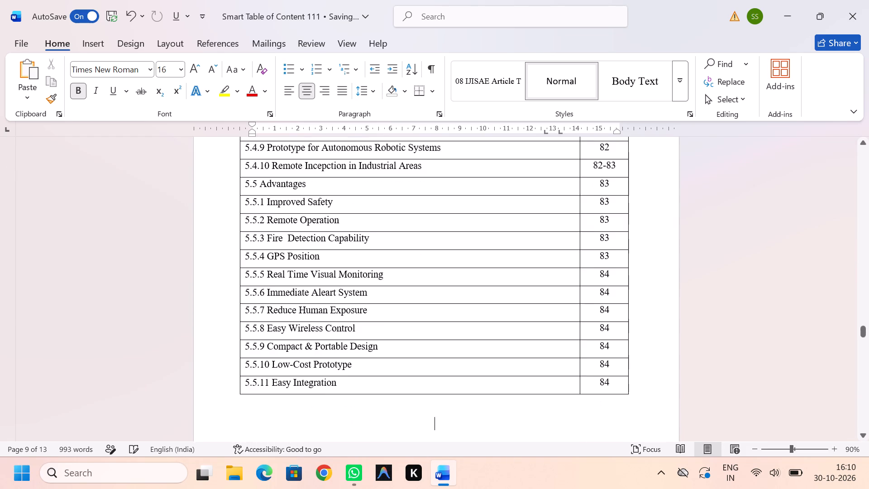
Examine the entries from the end of Chapter 3 through Chapter 4 and on to section 5.4.
scroll(245, 354, "right", 1)
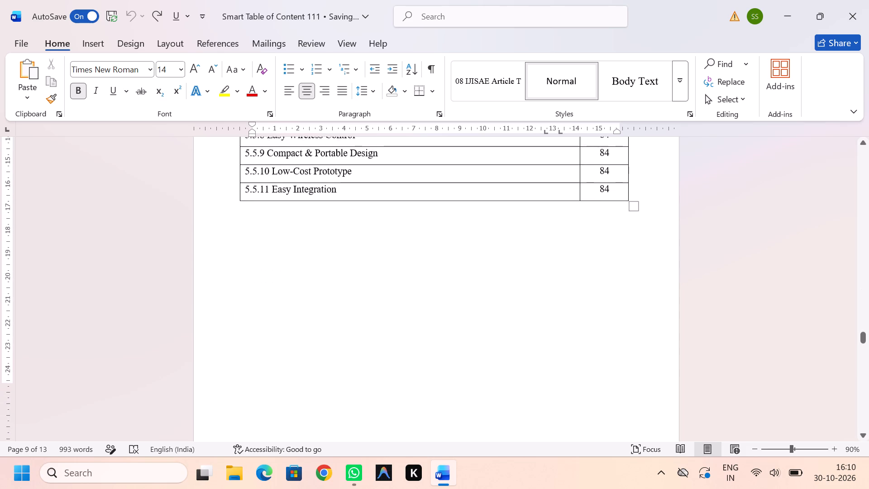
scroll(245, 354, "right", 1)
scroll(245, 354, "up", 3)
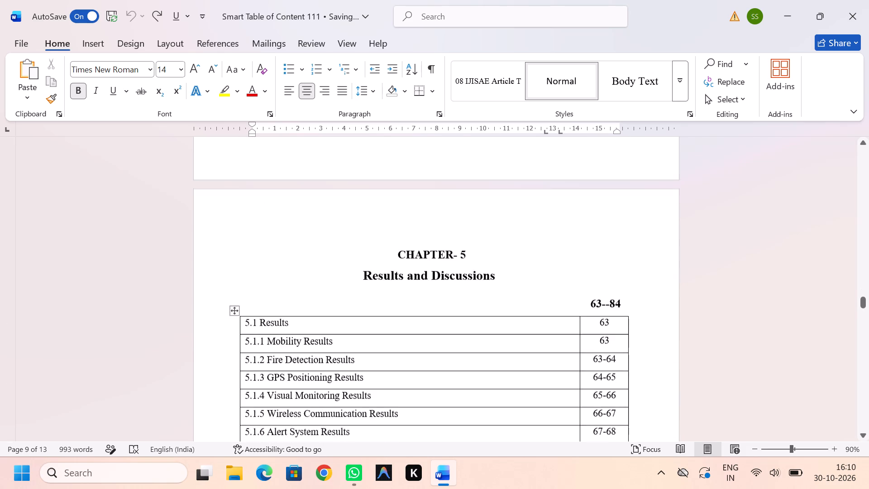
scroll(245, 354, "up", 5)
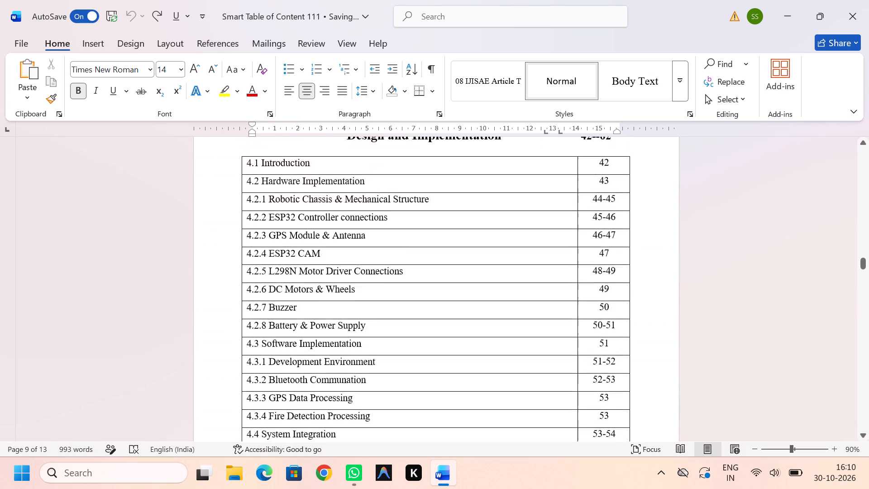
scroll(245, 354, "up", 3)
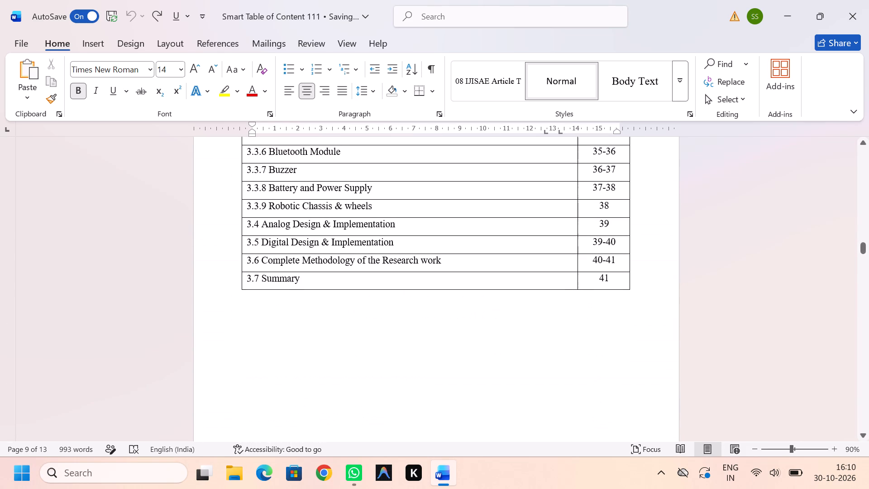
scroll(245, 354, "down", 11)
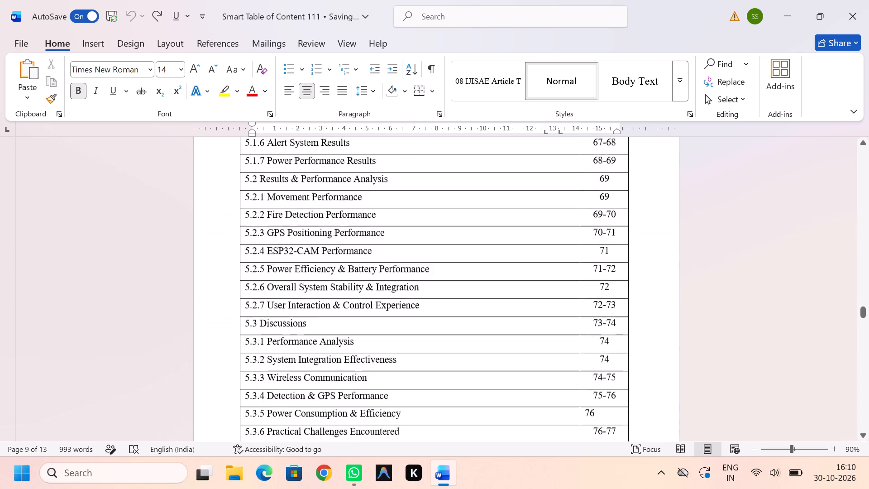
scroll(245, 354, "down", 2)
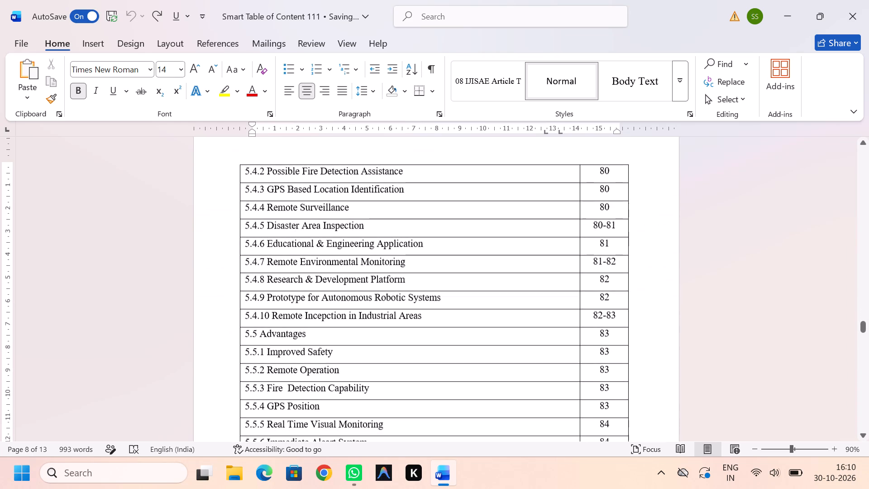
Examine the section 5.5 Advantages entries and the area below the end of the Chapter 5 table.
scroll(245, 354, "down", 3)
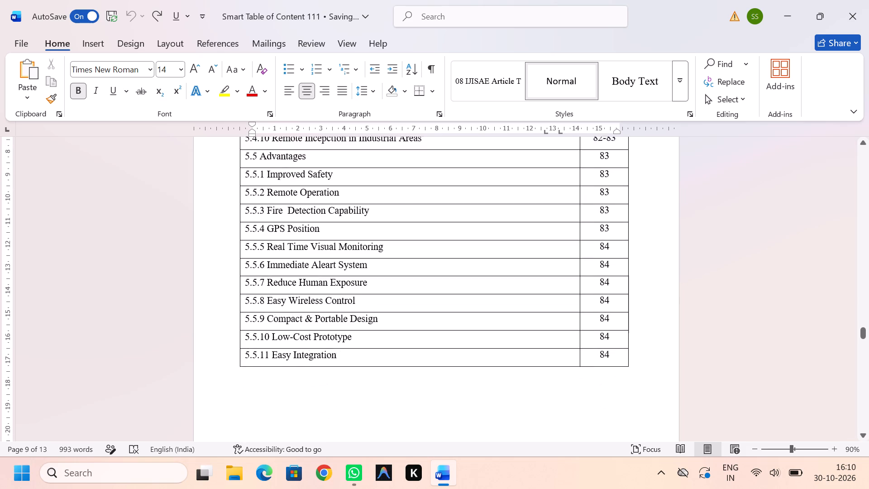
scroll(245, 354, "down", 2)
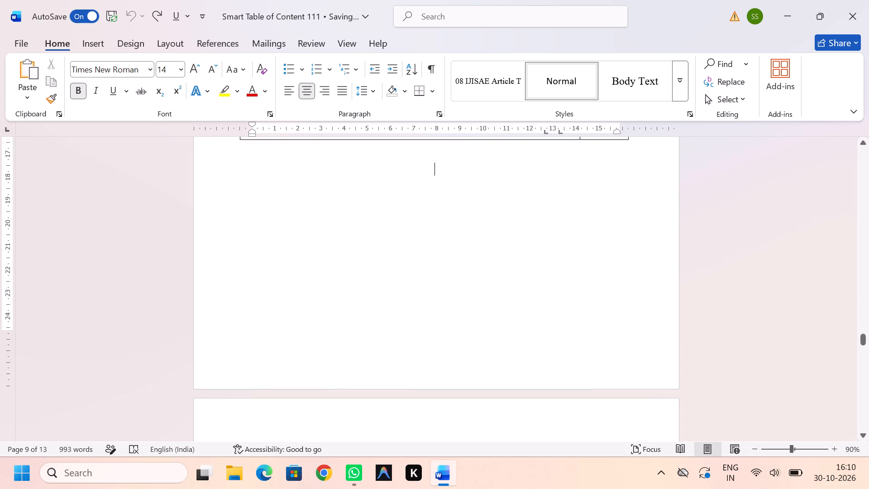
scroll(245, 354, "up", 2)
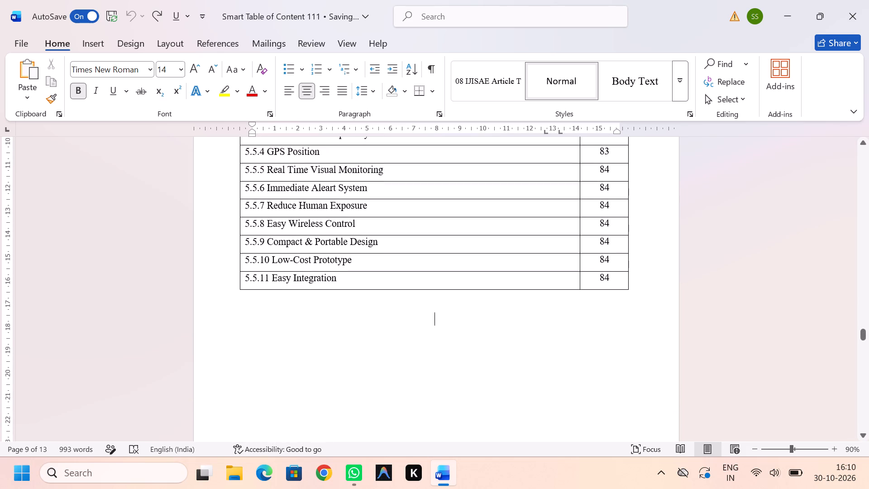
scroll(245, 354, "down", 1)
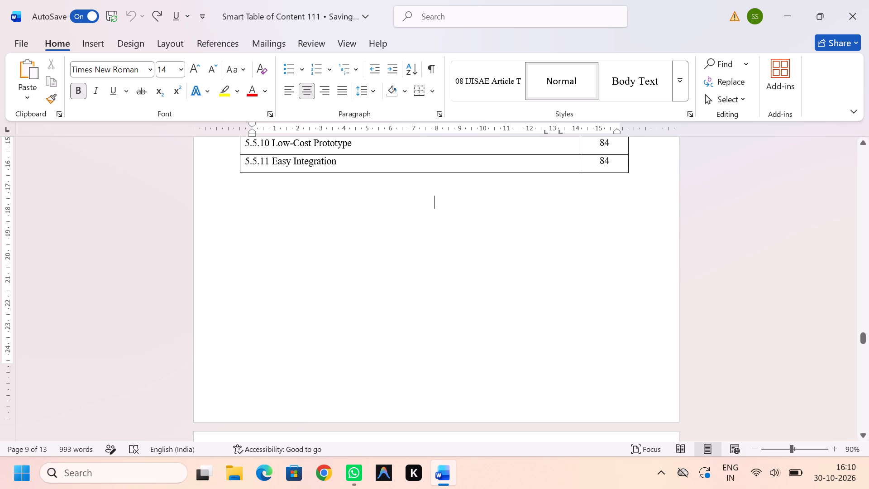
scroll(245, 354, "up", 2)
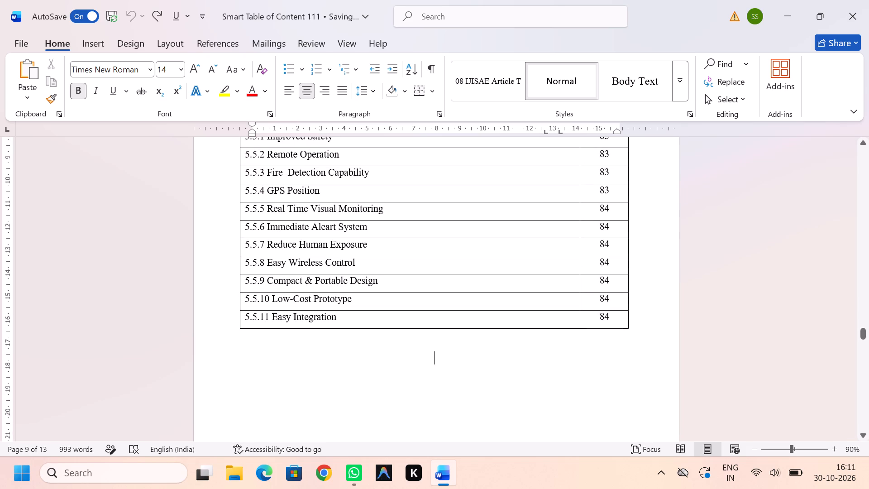
scroll(245, 354, "up", 1)
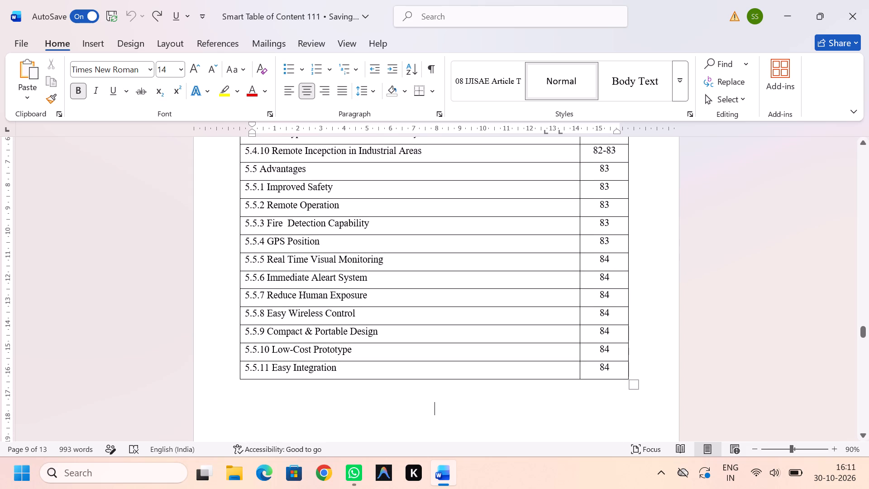
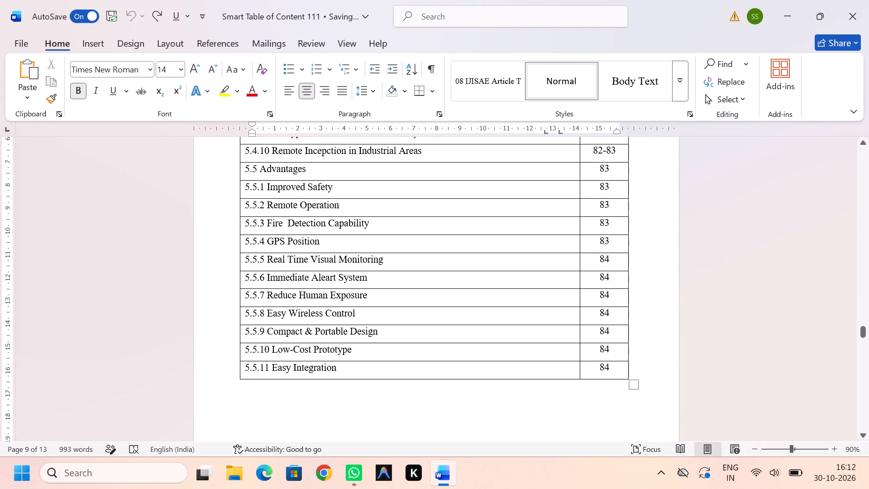
Add an empty row at the end of the Chapter 5 table, below 5.5.11 Easy Integration.
left_click(234, 378)
left_click(252, 383)
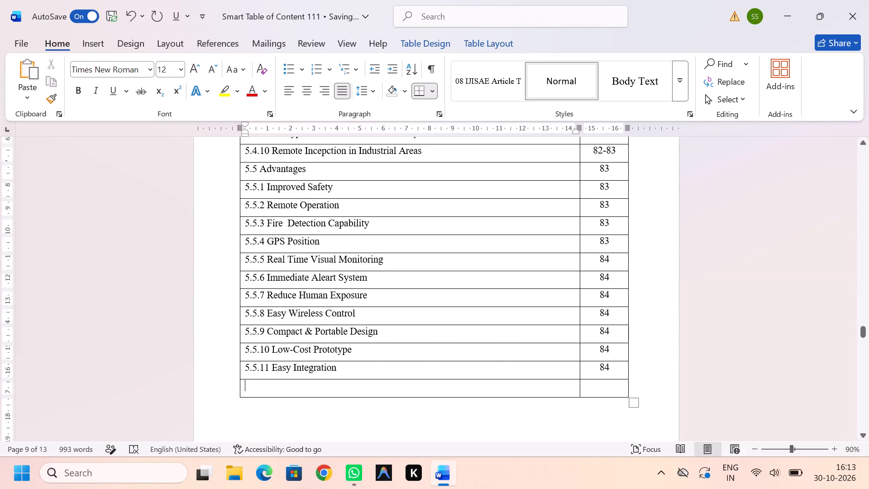
Enter the section title "5.6 Dis Advantages" in the new last row of the Chapter 5 table.
key("5")
type(".6")
key("space")
key("shift+d")
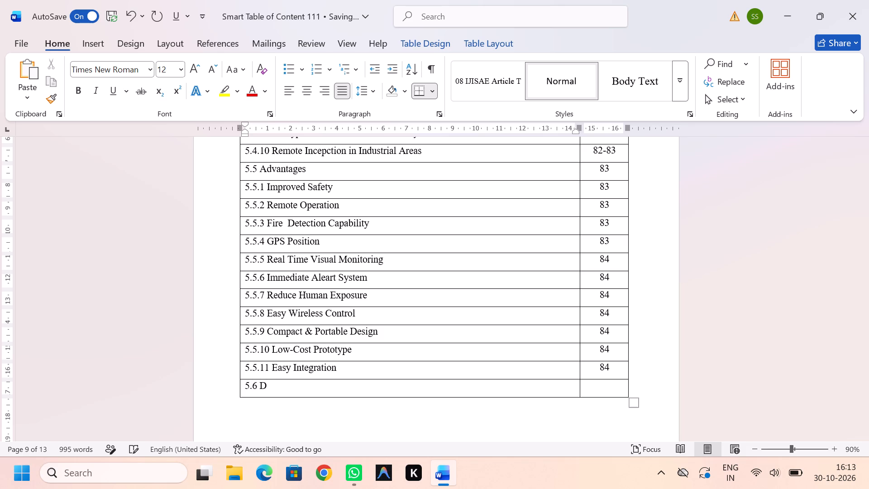
type("is")
type("ad")
key("BackSpace")
key("BackSpace")
key("shift+a")
key("BackSpace")
key("space")
key("shift+a")
type("da")
type("va")
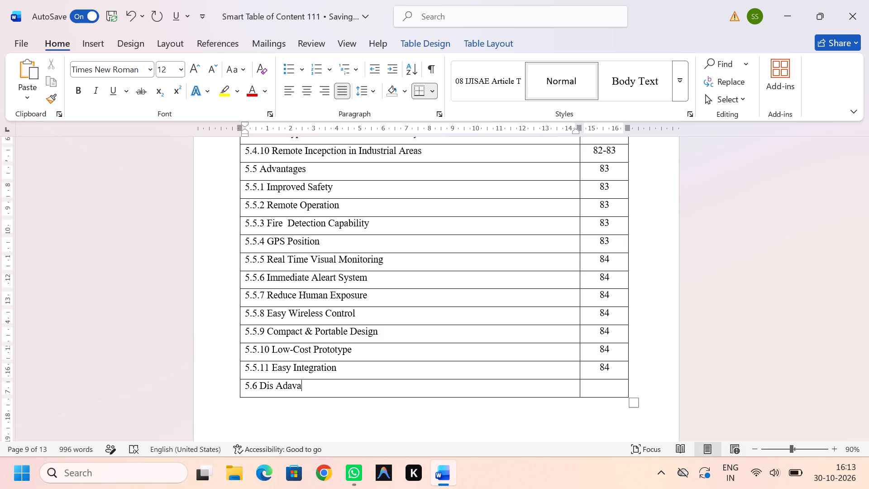
type("ntages")
key("space")
left_click(291, 386)
key("BackSpace")
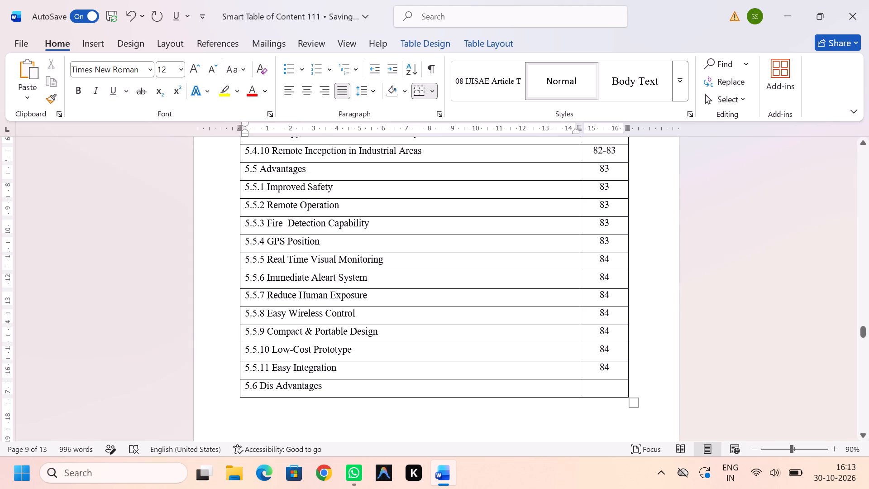
scroll(385, 439, "down", 1)
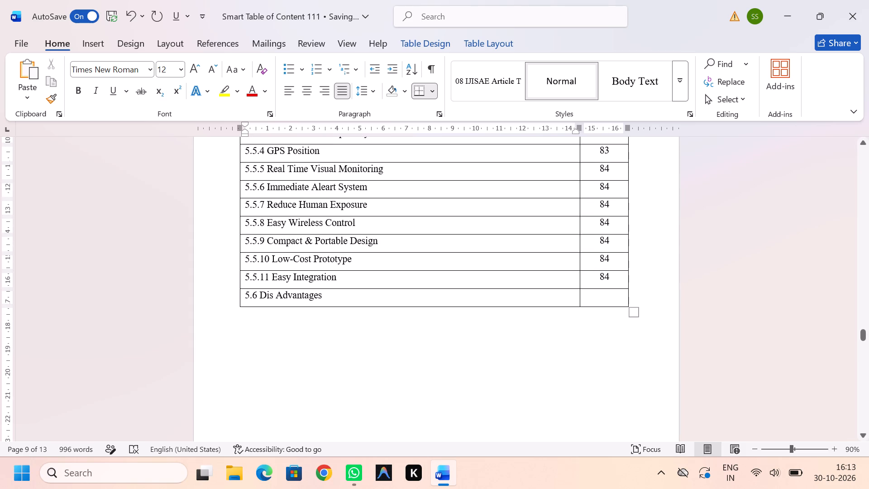
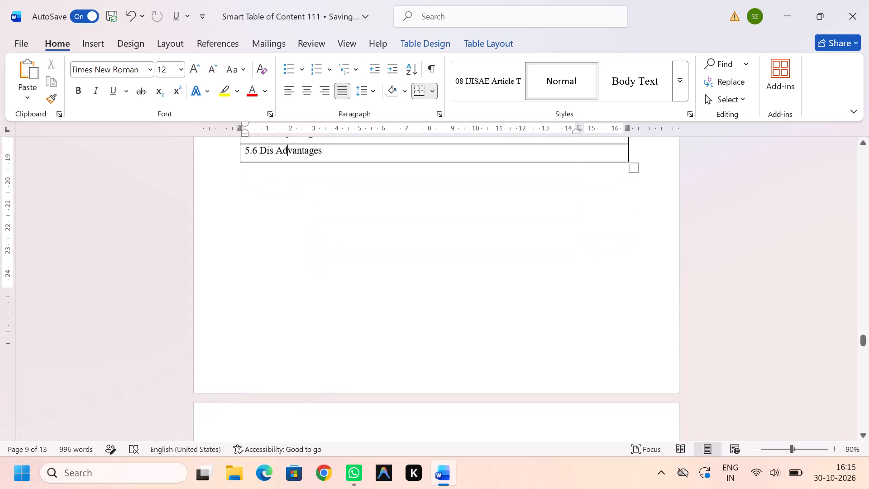
Review the Chapter 5 and Chapter 6 contents tables, checking the section entries and the layout of their page numbers.
scroll(600, 395, "right", 1)
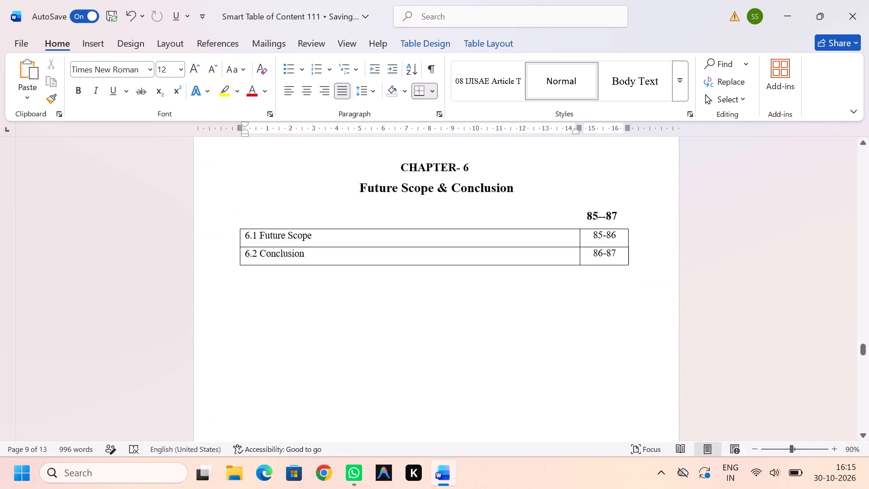
scroll(600, 395, "right", 1)
scroll(600, 395, "up", 2)
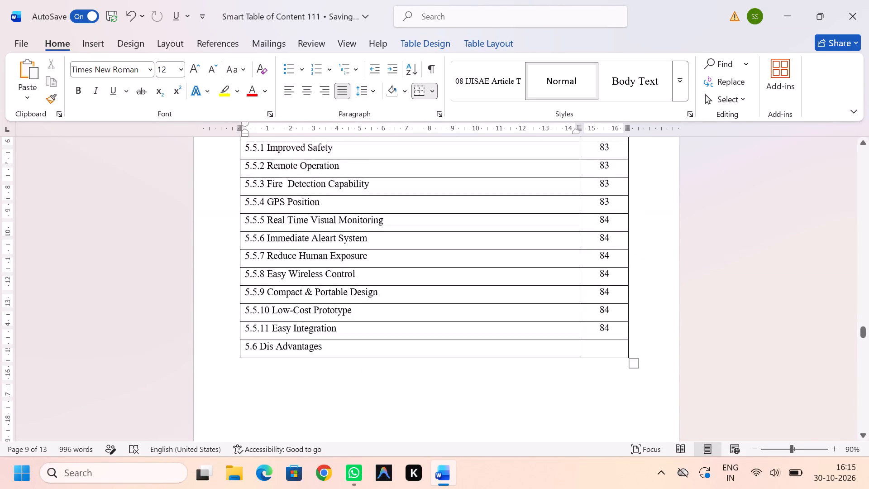
scroll(600, 395, "up", 2)
scroll(600, 395, "down", 1)
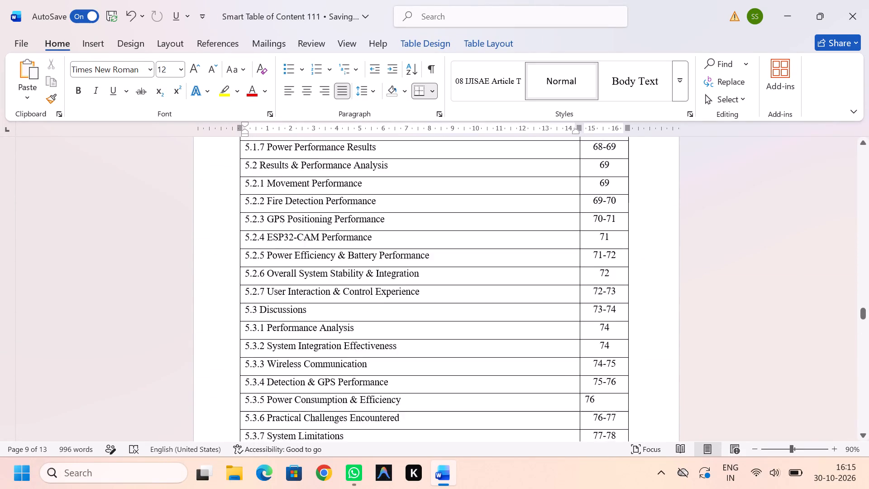
scroll(600, 395, "down", 1)
scroll(645, 347, "down", 1)
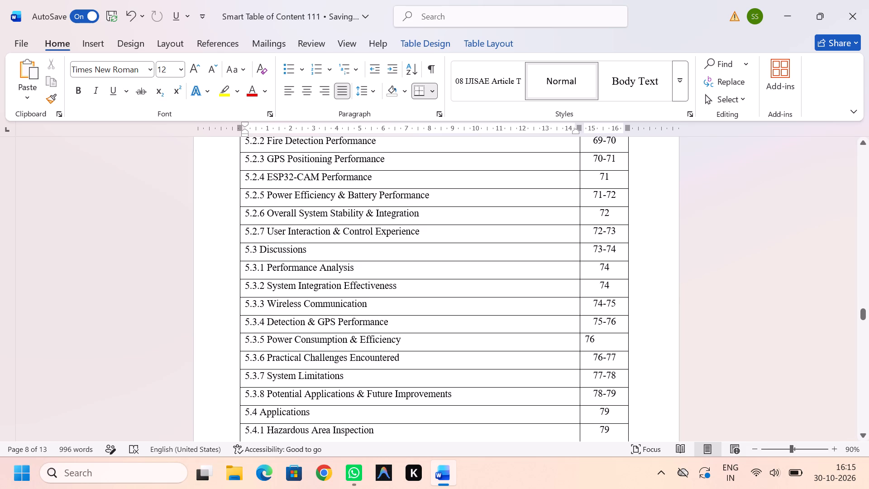
scroll(258, 245, "up", 2)
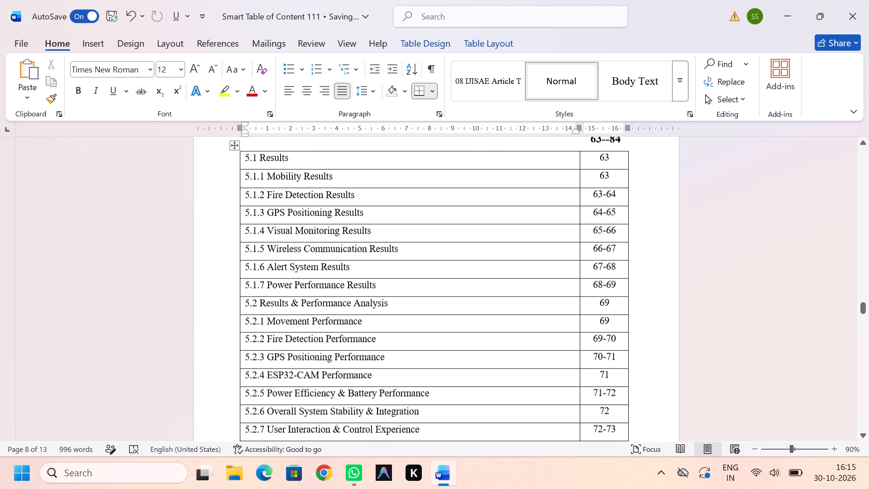
scroll(258, 245, "up", 1)
scroll(258, 245, "down", 2)
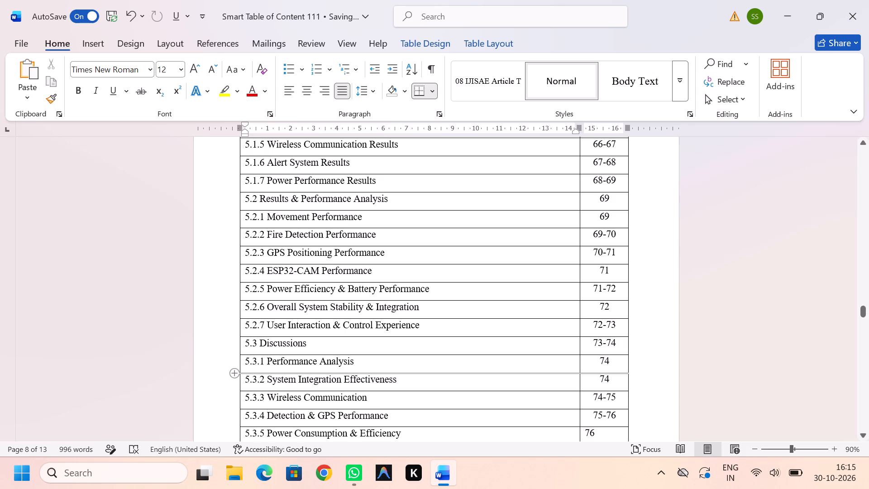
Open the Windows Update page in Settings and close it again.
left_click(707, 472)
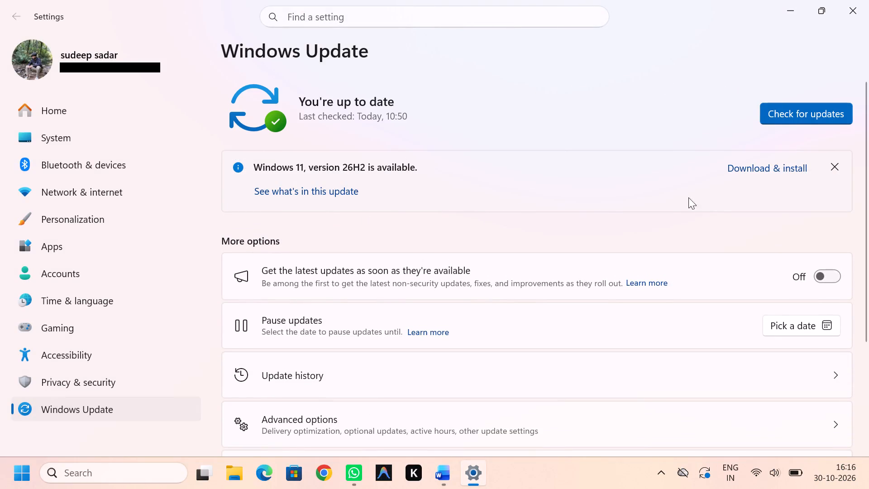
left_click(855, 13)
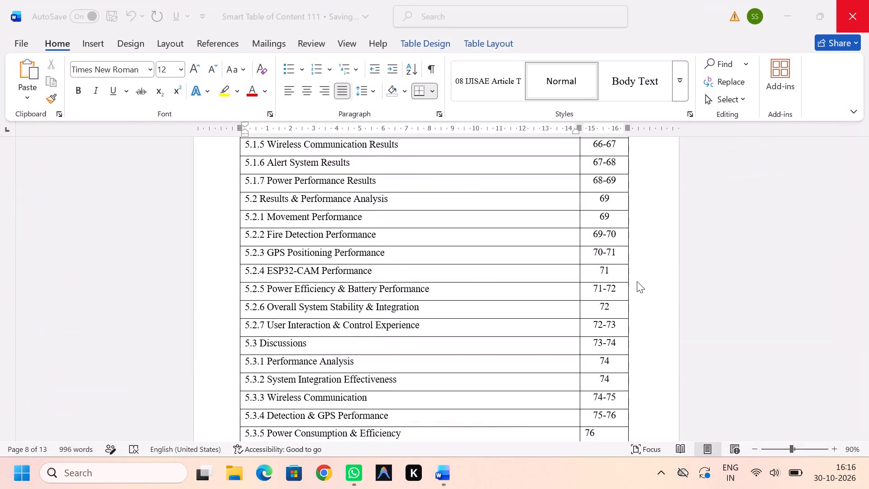
Centre the page number 76 in the 5.3.5 Power Consumption & Efficiency row of the Chapter 5 table.
scroll(709, 302, "down", 2)
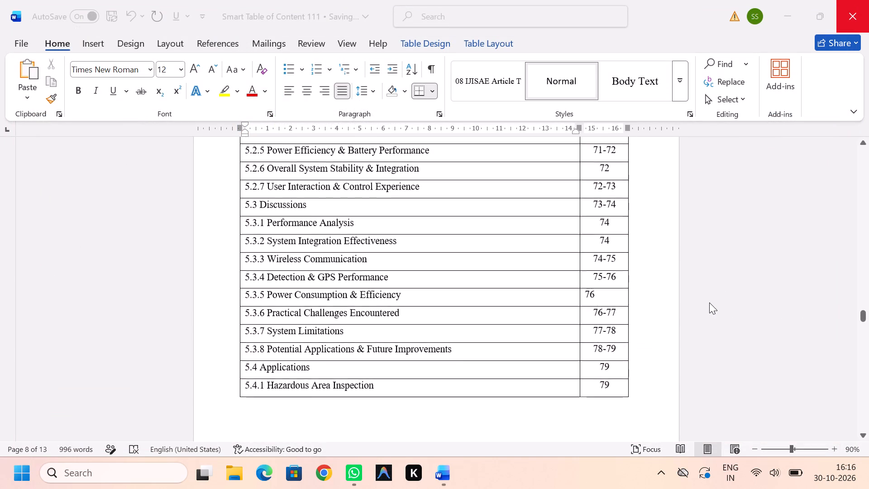
scroll(709, 302, "down", 1)
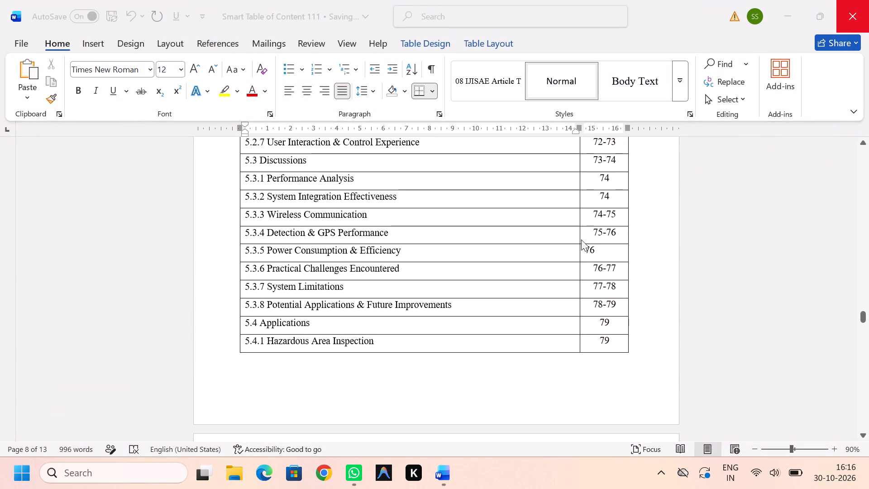
left_click(584, 251)
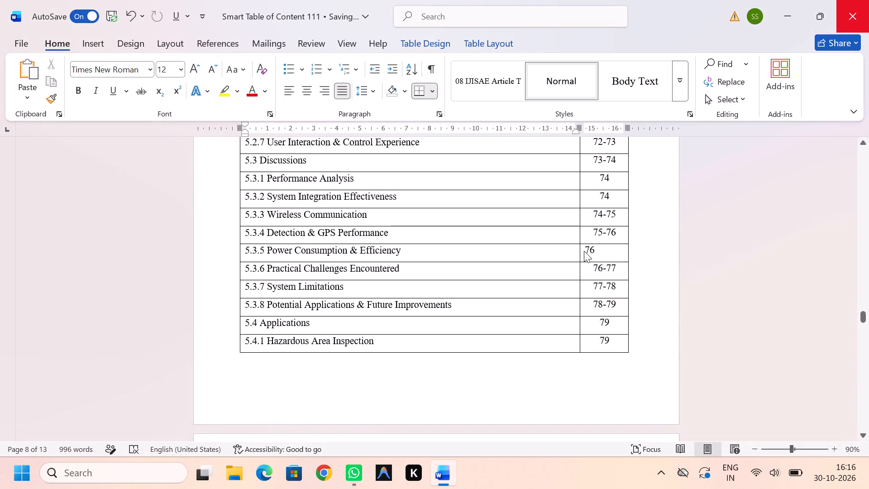
left_click(586, 249)
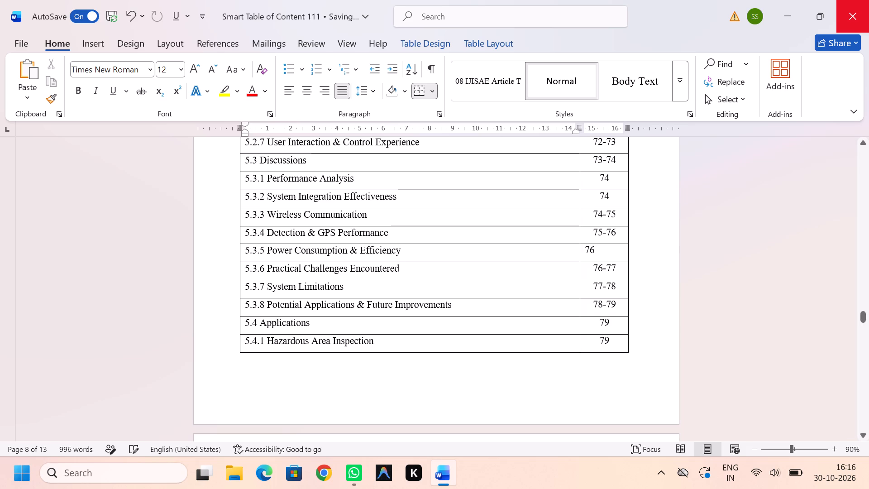
double_click(586, 249)
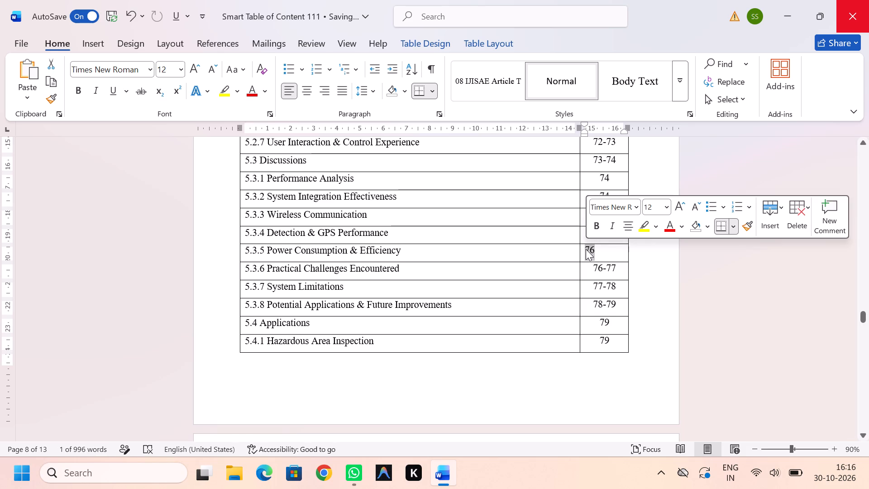
left_click(586, 249)
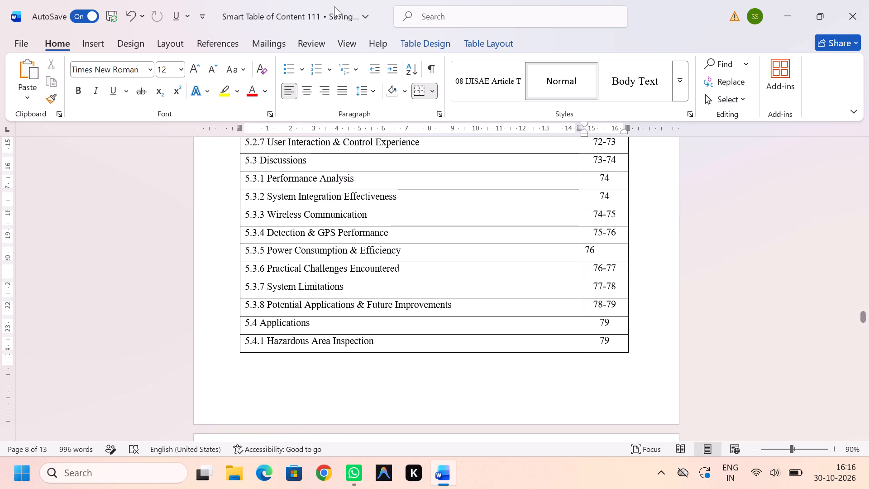
left_click(308, 81)
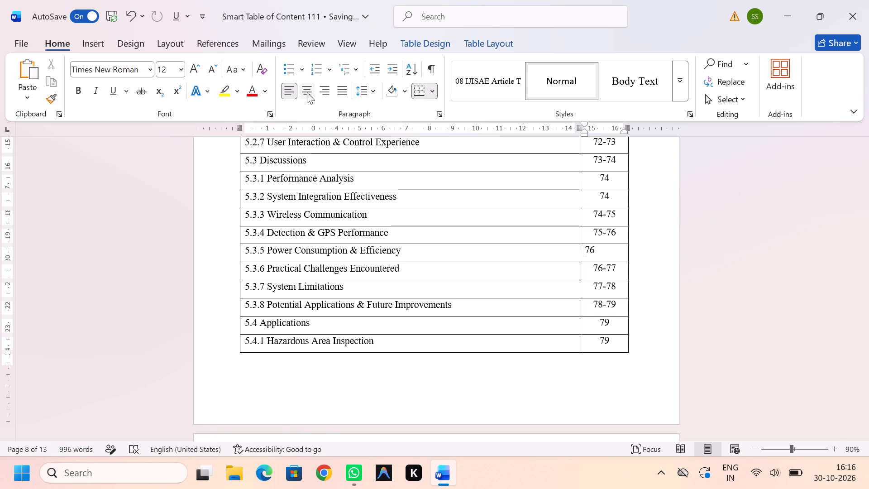
left_click(307, 92)
Look back through the chapter tables from Chapter 5 to the Table of Contents page at the start of the document.
scroll(307, 92, "up", 1)
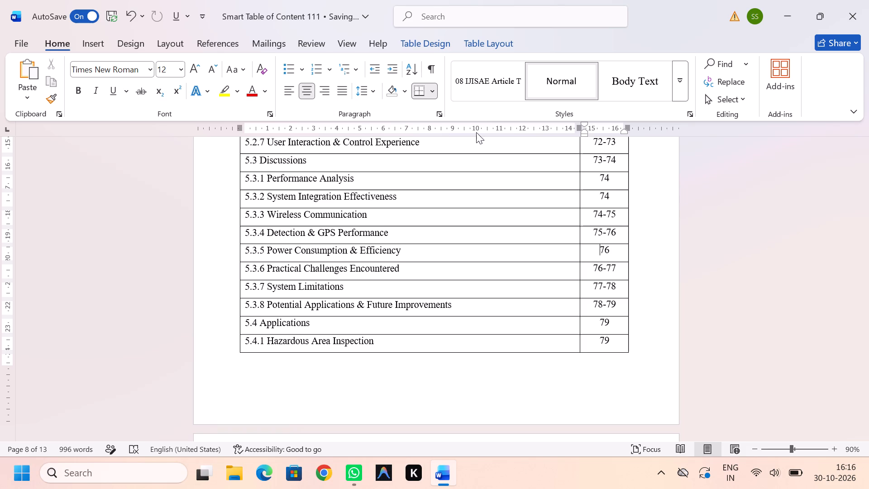
scroll(652, 199, "up", 2)
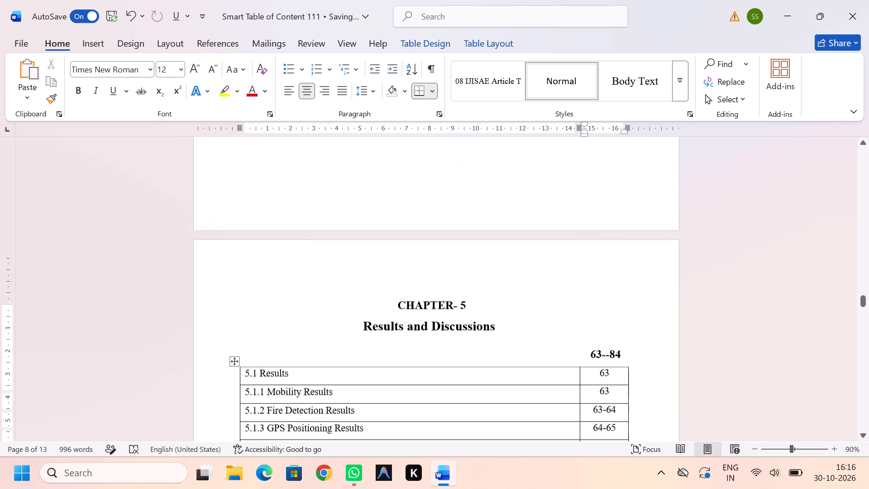
scroll(652, 199, "up", 5)
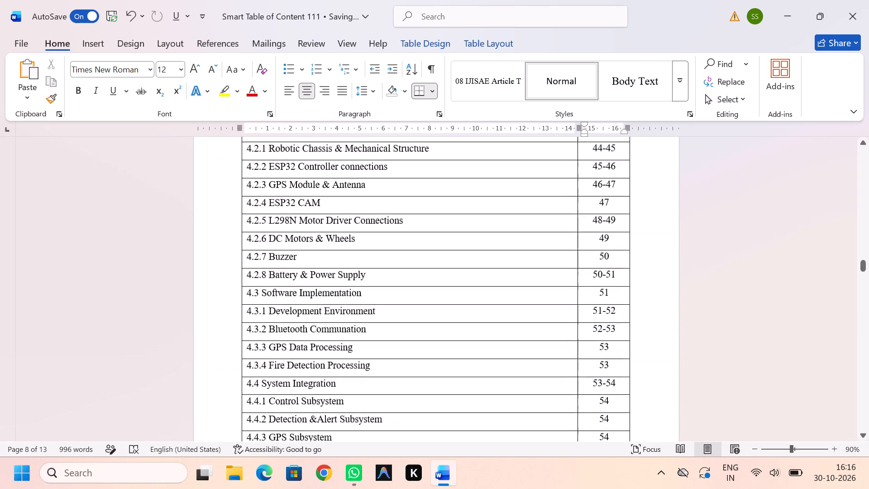
scroll(652, 199, "up", 5)
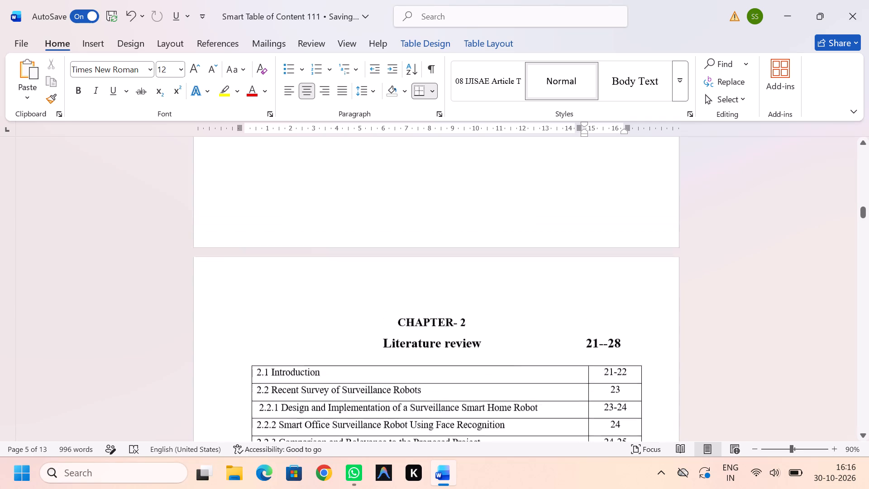
scroll(652, 199, "up", 4)
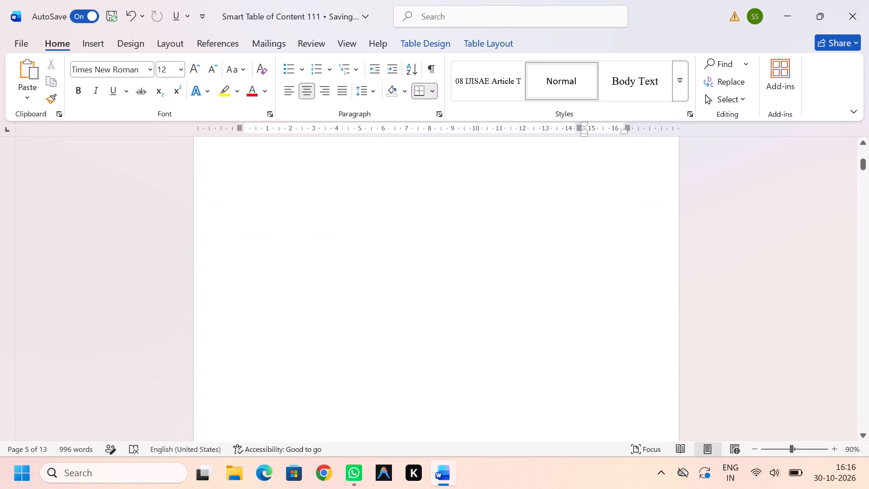
scroll(652, 199, "up", 6)
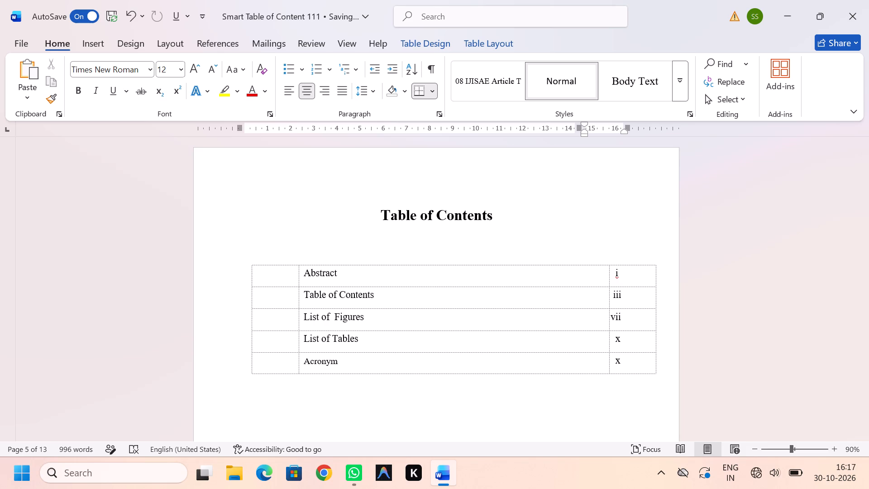
Save the table of contents document.
key("ctrl+s")
key("ctrl+s")
key("ctrl+s")
key("ctrl+s")
key("ctrl+s")
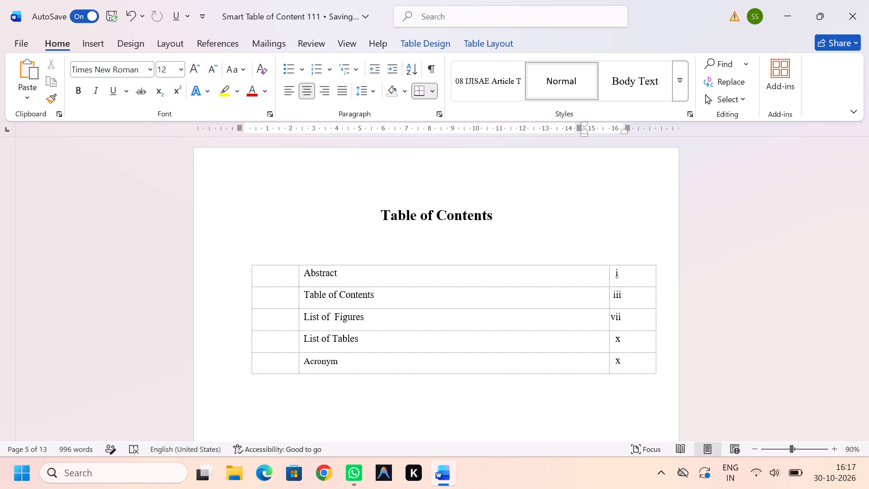
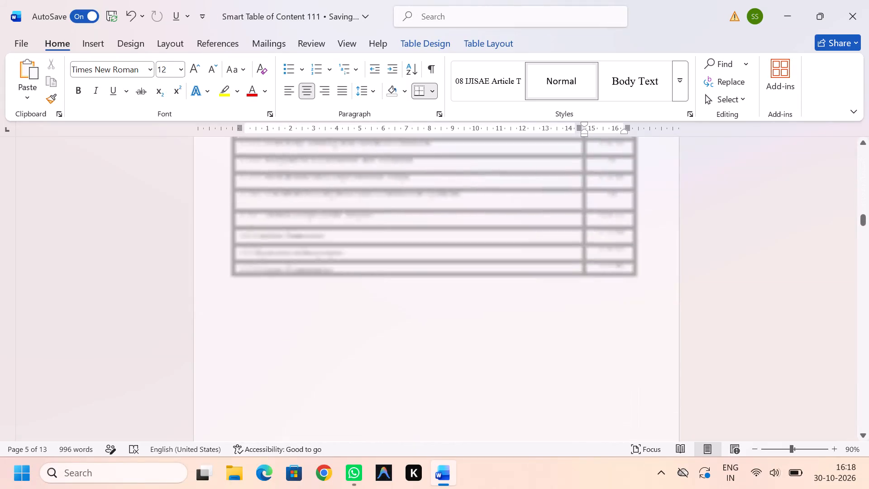
Look through the remaining chapter tables, the list of figures and the List of Tables, and return to Chapter 6.
scroll(652, 199, "down", 3)
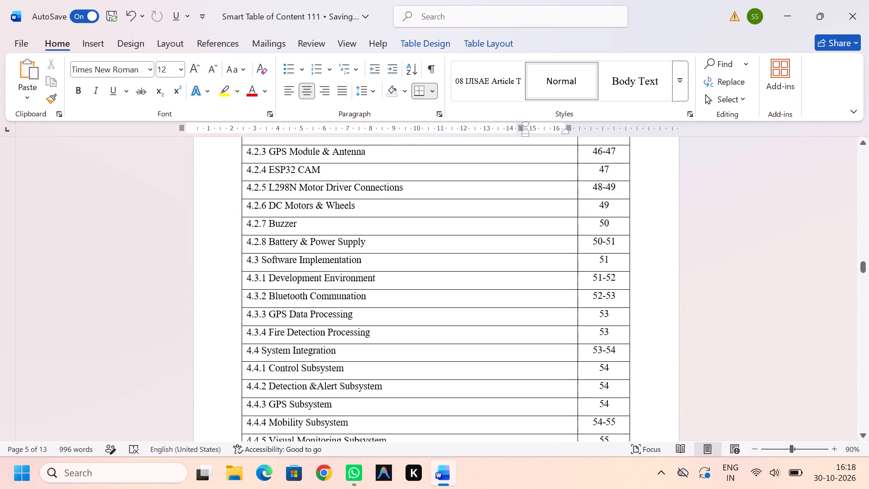
scroll(652, 199, "down", 7)
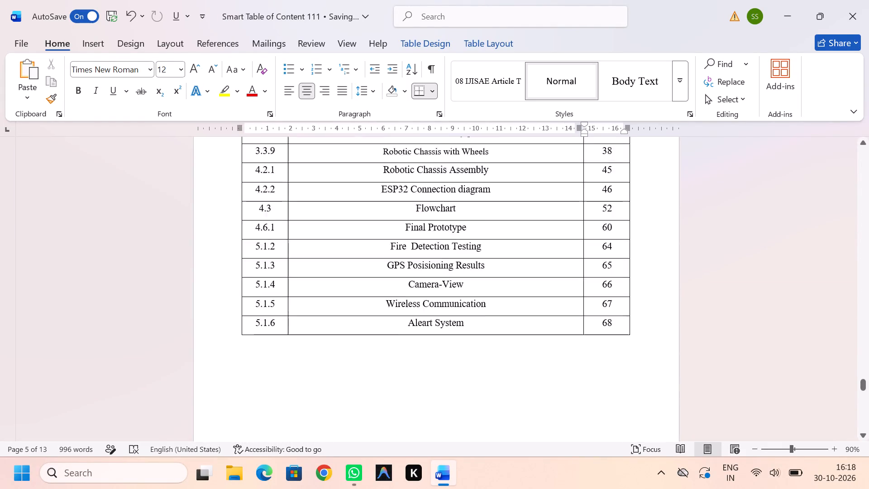
scroll(652, 199, "down", 3)
scroll(652, 199, "up", 1)
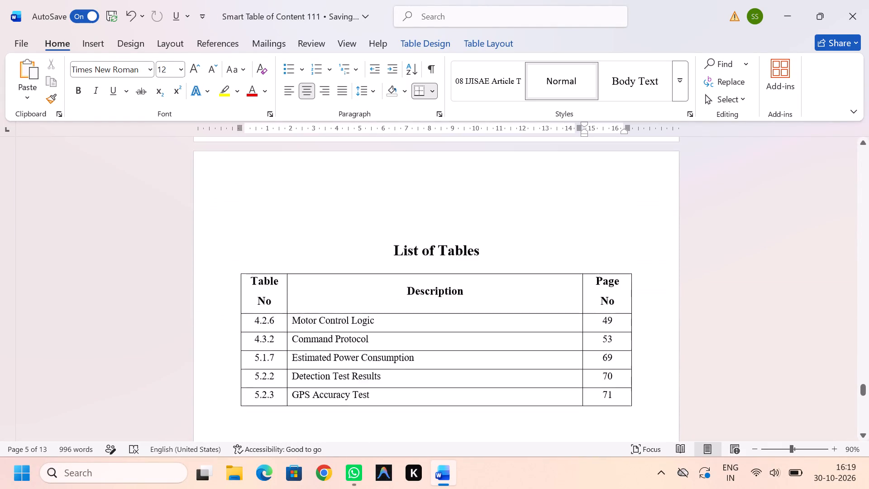
scroll(652, 199, "up", 4)
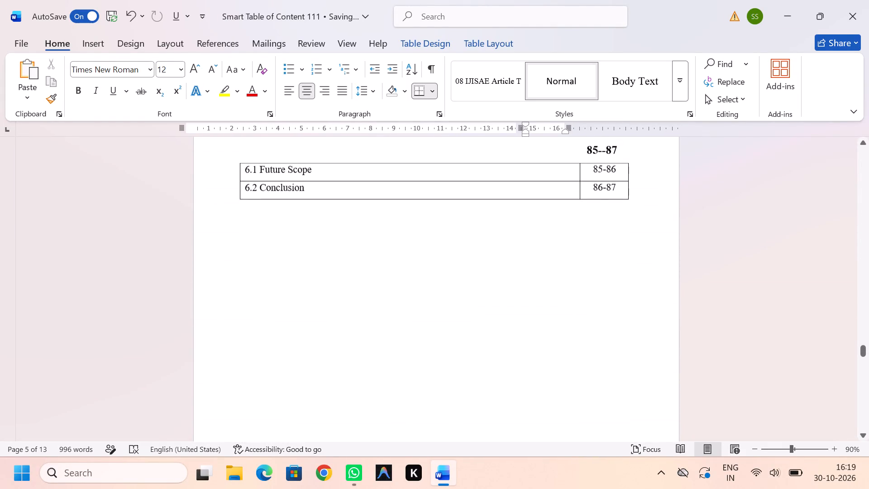
Add three blank rows below the 5.6 Dis Advantages row at the end of the Chapter 5 table.
scroll(652, 199, "up", 2)
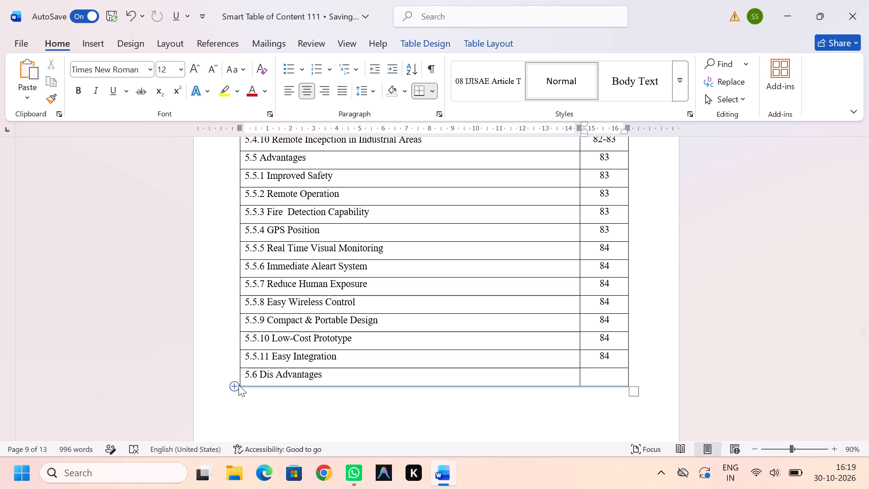
left_click(239, 385)
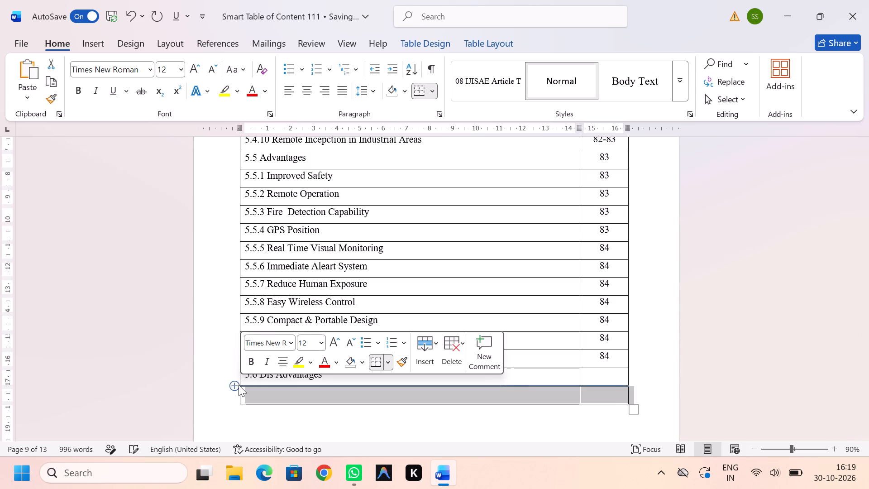
left_click(235, 406)
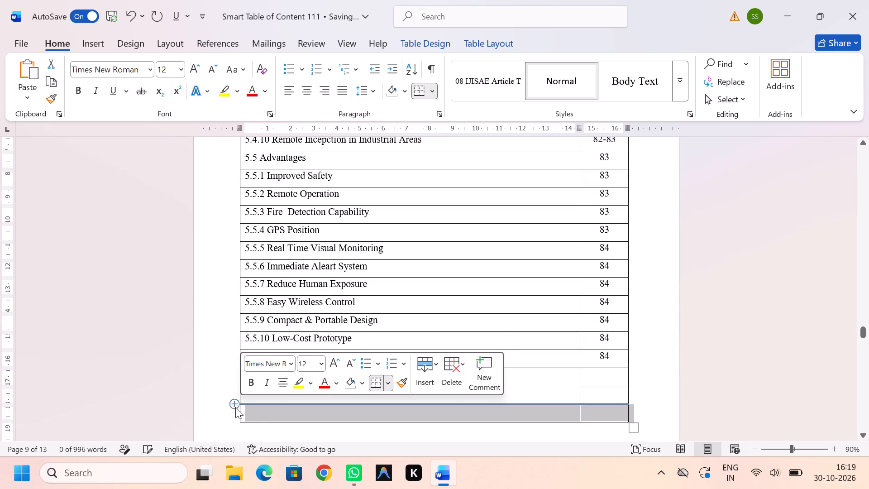
left_click(235, 424)
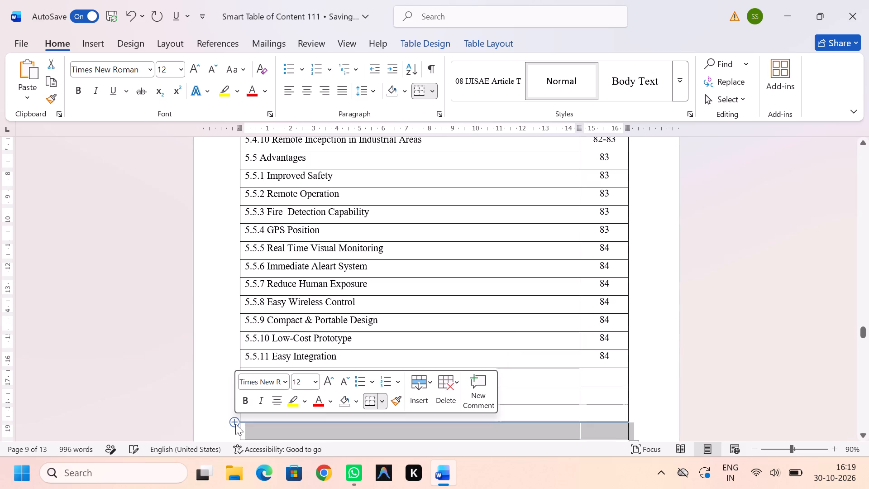
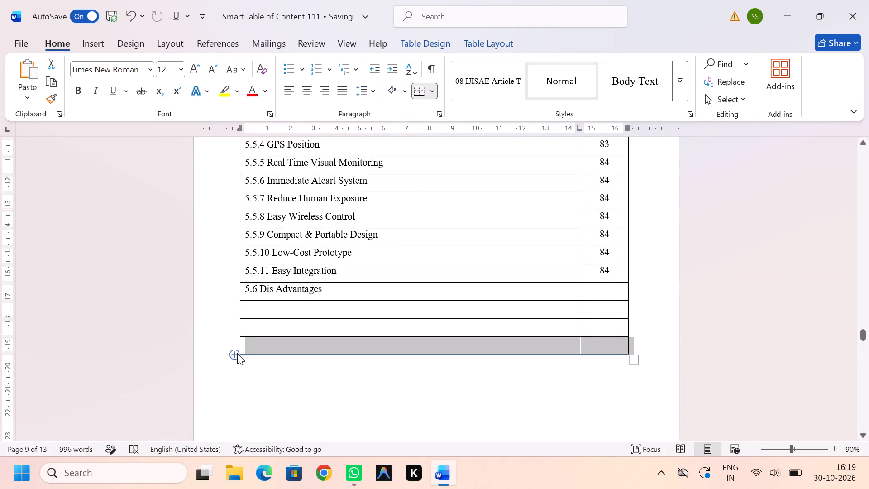
Add five more blank rows at the end of the Chapter 5 table, below the 5.6 Dis Advantages row.
left_click(237, 353)
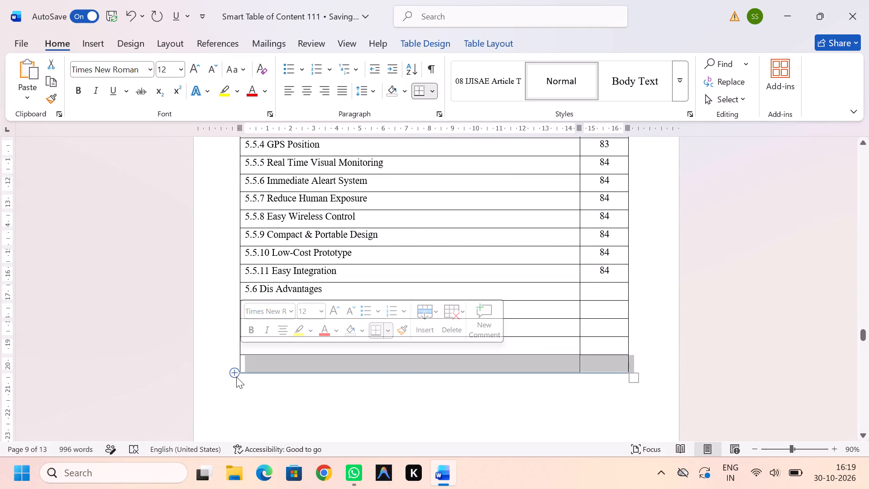
left_click(236, 377)
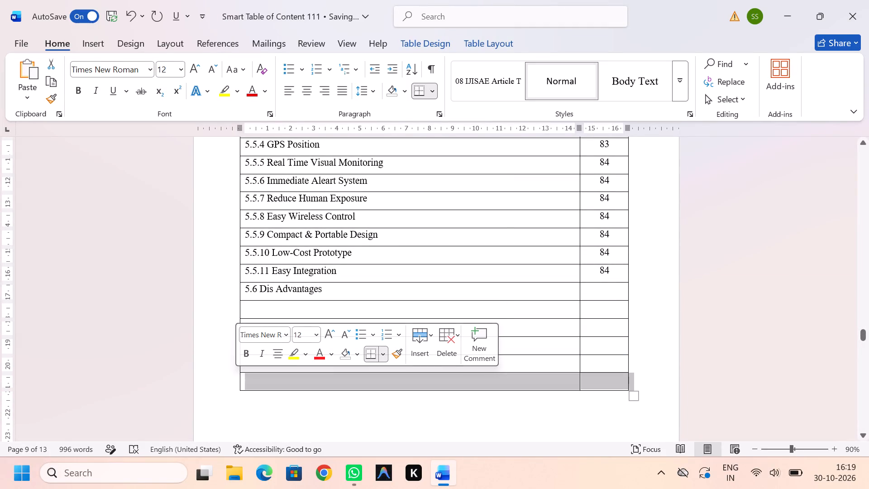
left_click(235, 391)
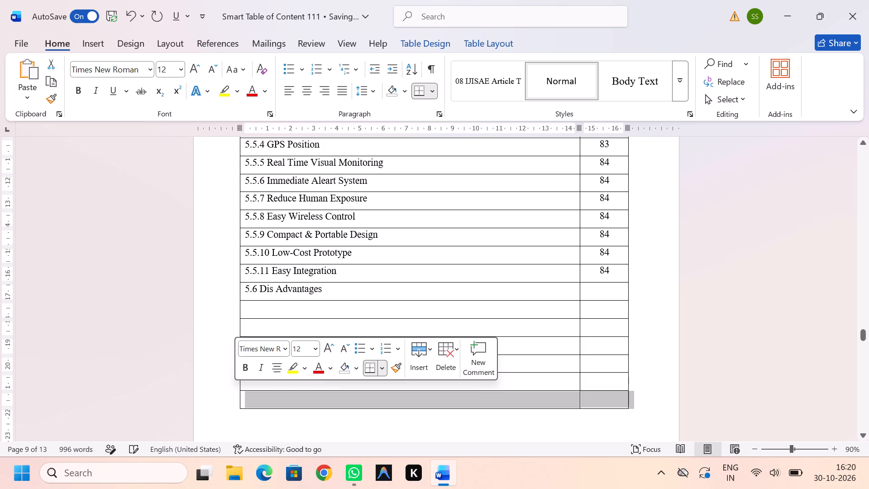
left_click(236, 409)
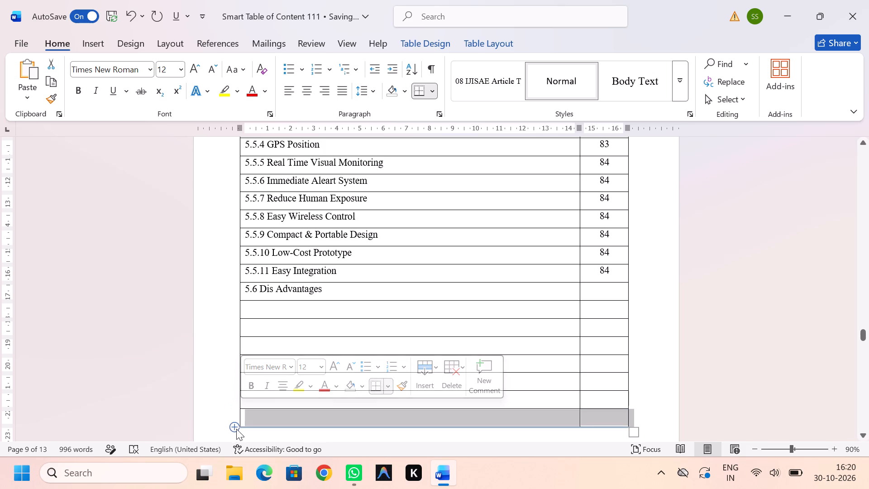
left_click(235, 429)
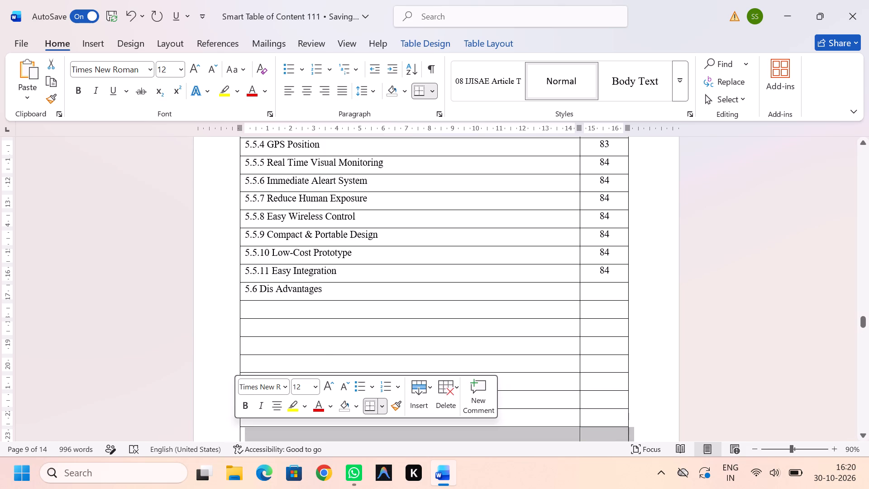
Enter the subsection numbers 5.6.1 and 5.6.2 in the first two blank rows below 5.6 Dis Advantages.
left_click(250, 308)
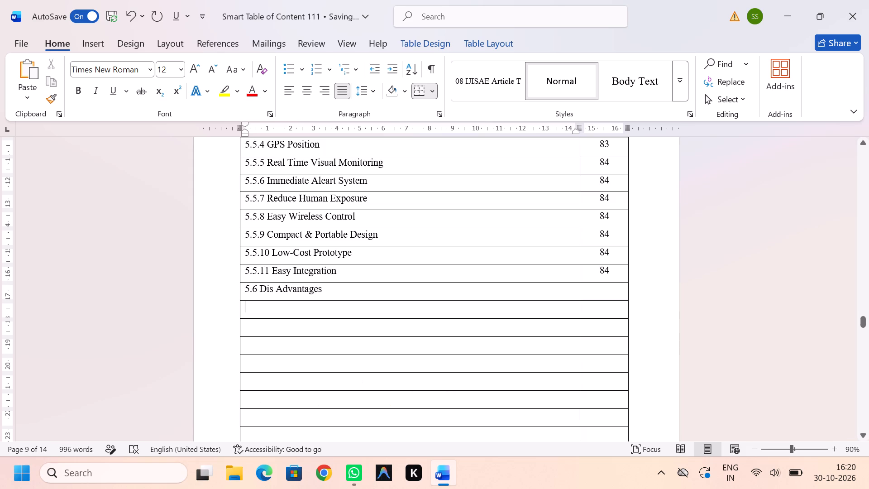
key("5")
key("period")
key("6")
key("1")
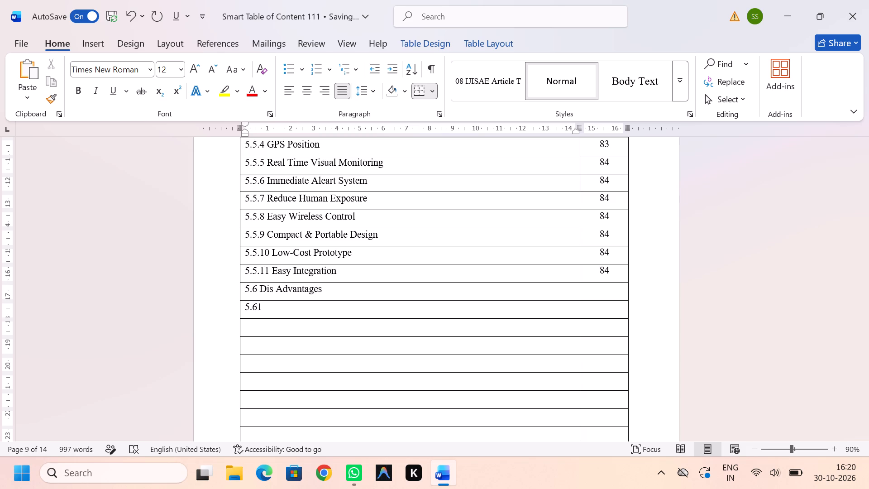
key("BackSpace")
type(".1")
key("Down")
key("5")
type(".6")
key("period")
key("2")
Enter the subsection numbers 5.6.3 and 5.6.4 in the two rows below 5.6.2.
key("Down")
key("5")
type(".6")
key("period")
key("3")
key("Down")
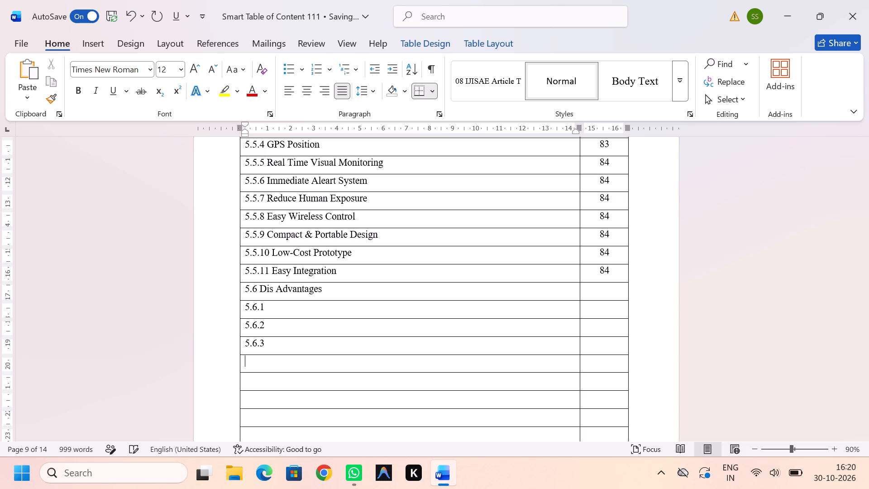
type("5,")
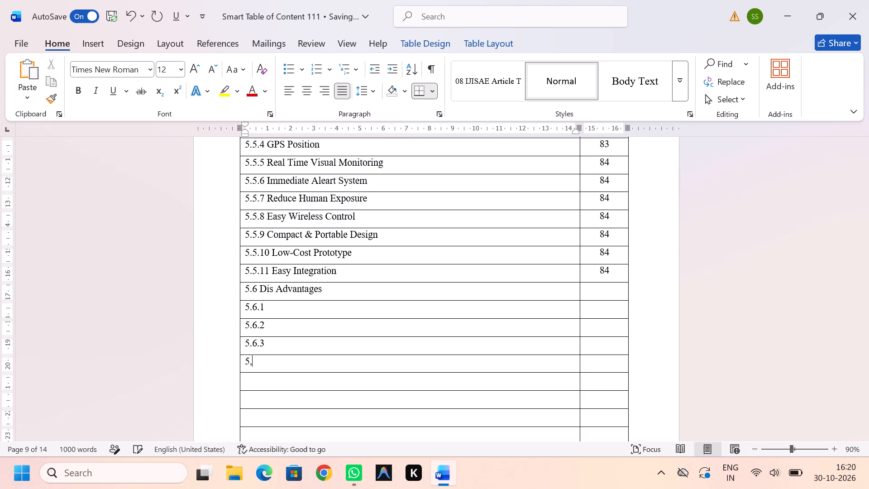
key("BackSpace")
key("period")
key("6")
key("period")
key("4")
Enter the subsection numbers 5.6.5 and 5.6.6 in the two rows below 5.6.4.
key("Down")
type("5.6.")
key("5")
key("Down")
key("5")
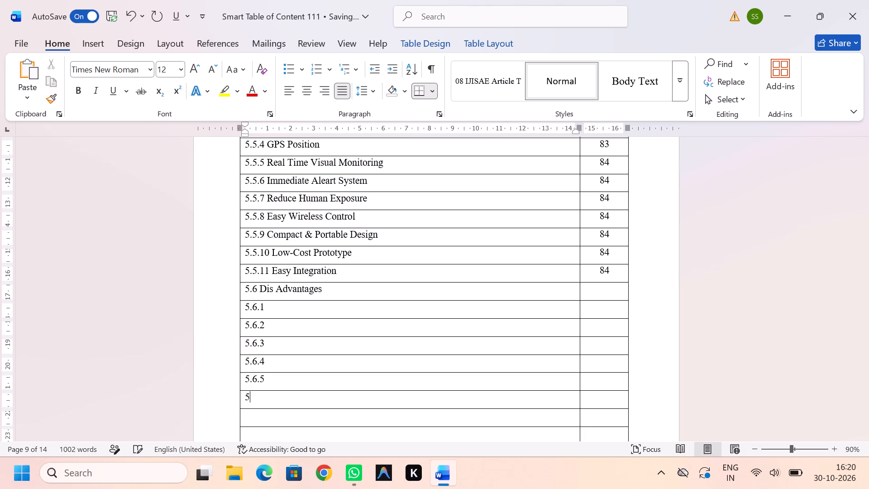
type(".6")
type(".6")
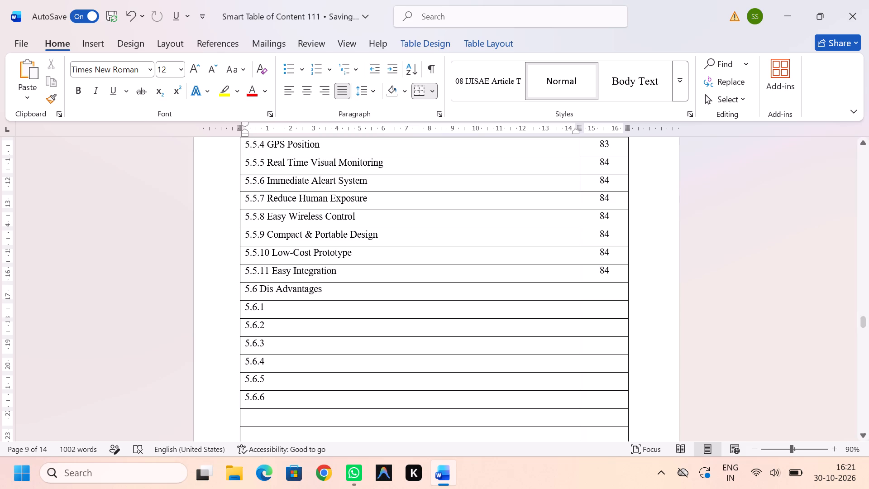
Delete the entire last blank row at the bottom of the Chapter 5 table.
left_click(279, 310)
scroll(279, 310, "down", 1)
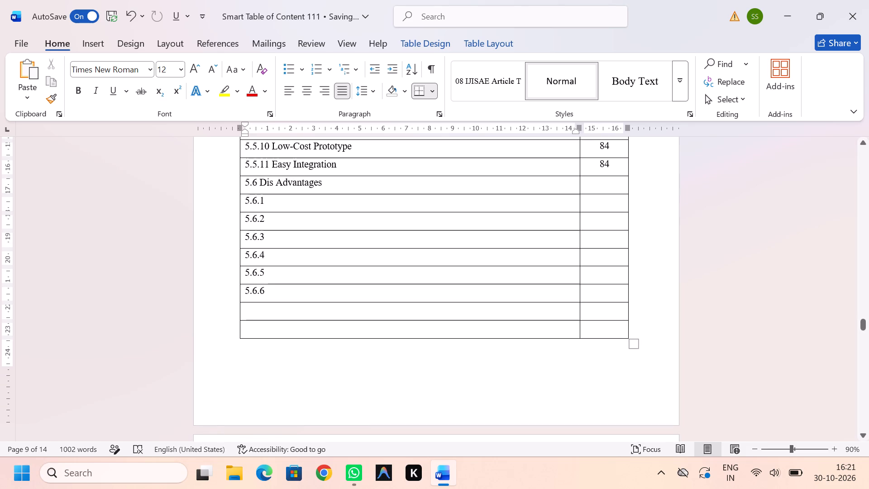
left_click_drag(251, 330, 330, 326)
double_click(330, 327)
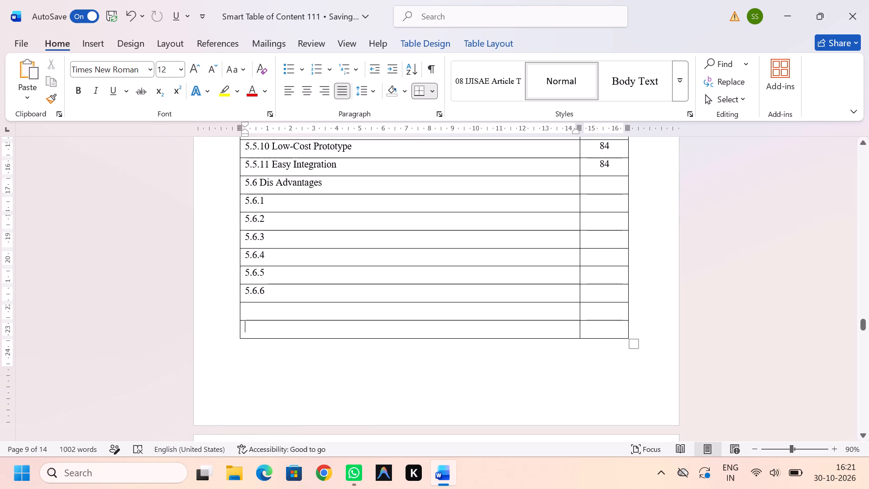
double_click(330, 327)
left_click_drag(288, 330, 409, 338)
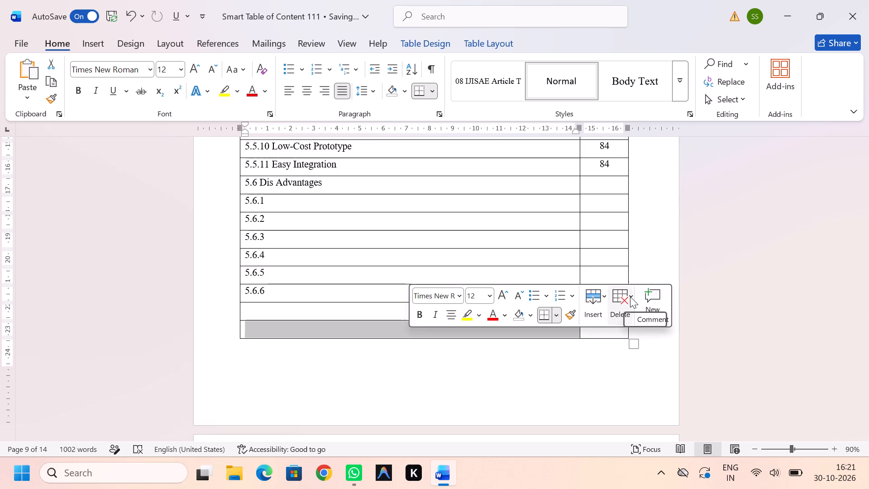
left_click(630, 297)
left_click(654, 341)
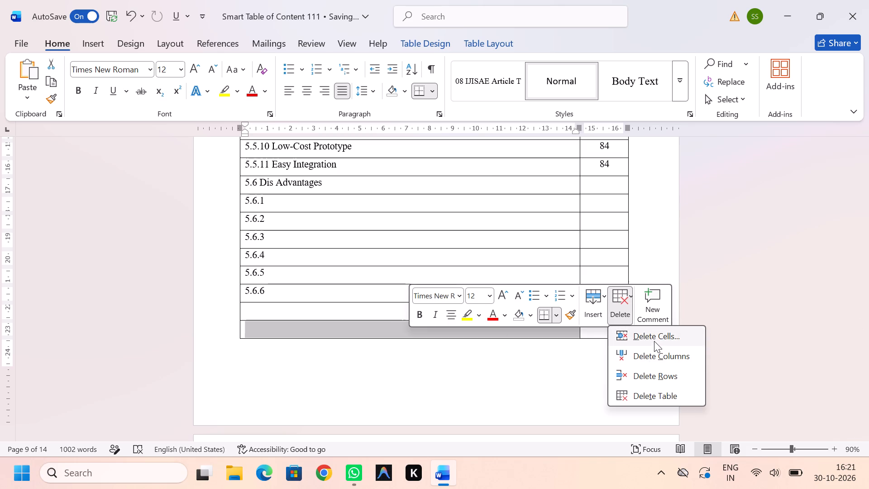
left_click(379, 225)
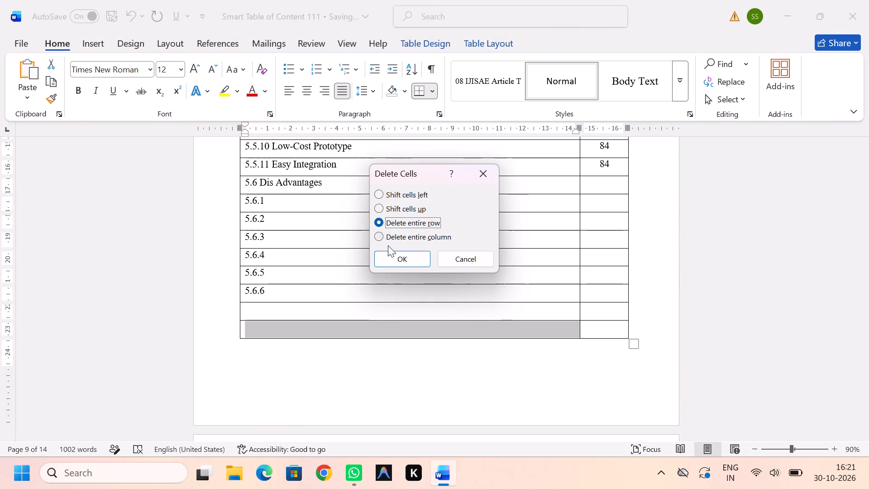
left_click(399, 258)
Delete the remaining blank row directly below 5.6.6 using the entire-row option.
double_click(281, 312)
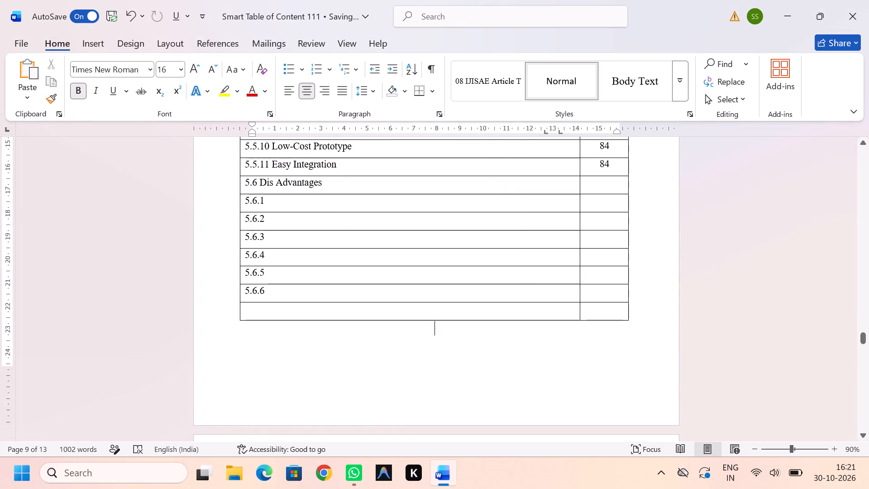
left_click_drag(281, 312, 387, 325)
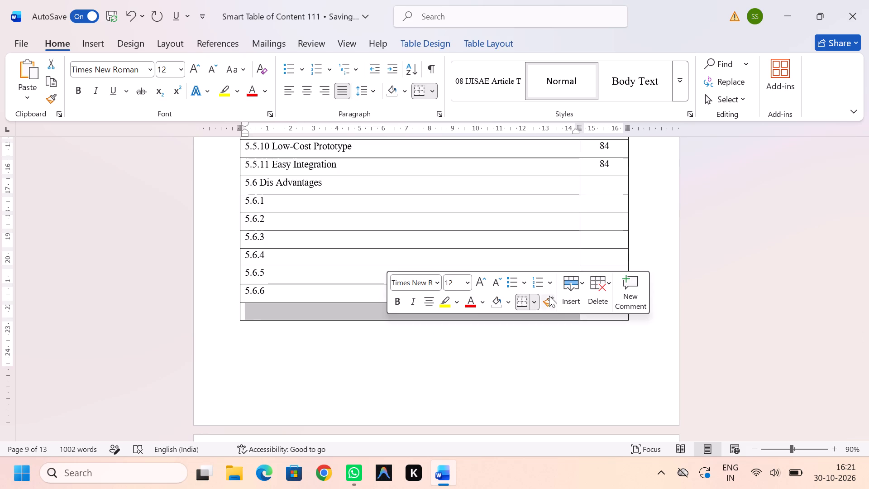
left_click(598, 282)
left_click(611, 322)
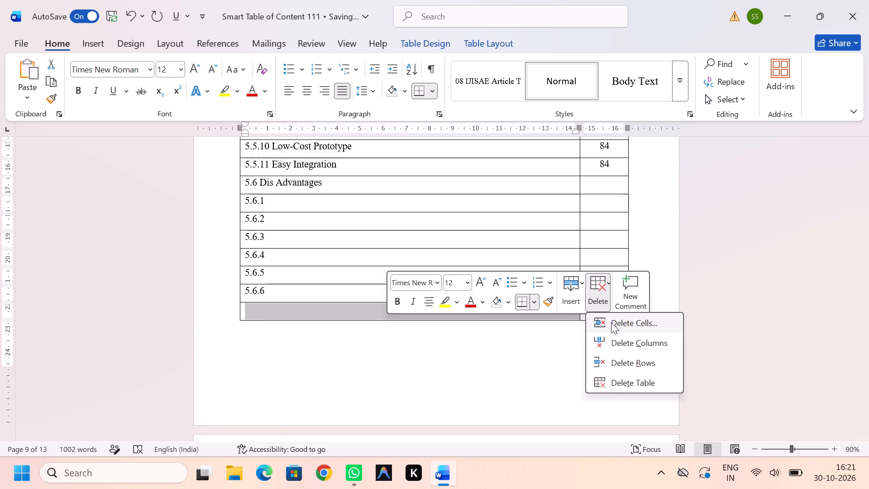
left_click(431, 223)
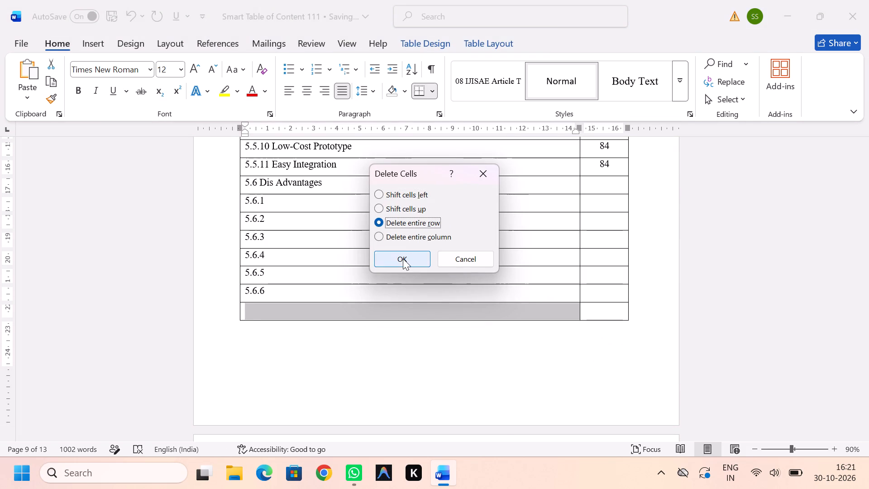
left_click(402, 260)
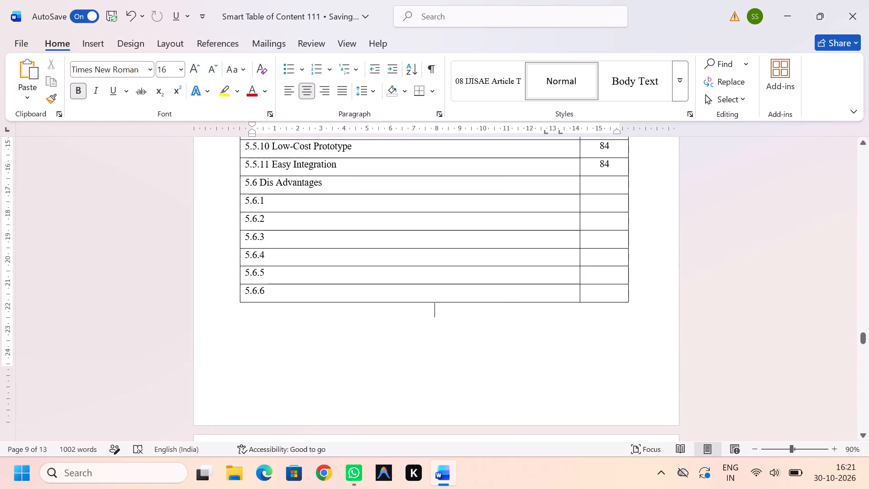
Add the title "Limited Battery Backup" after the number 5.6.1 in the Chapter 5 table.
left_click(269, 203)
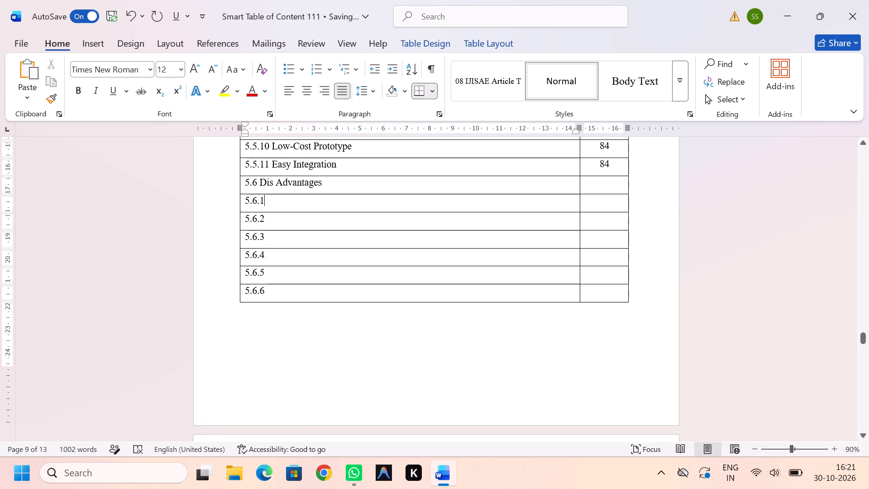
key("space")
type("Li")
type("ited")
key("space")
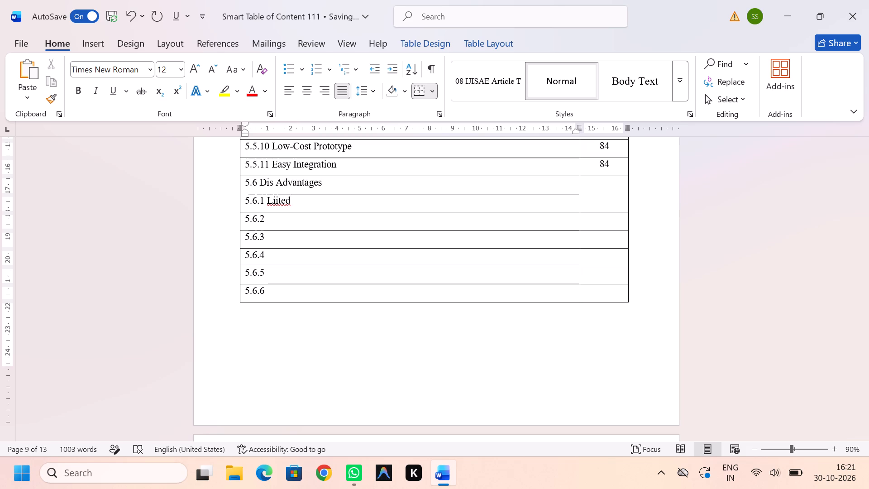
key("BackSpace")
key("BackSpace")
key("BackSpace")
key("BackSpace")
key("BackSpace")
type("mi")
type("ted")
key("space")
type("ba")
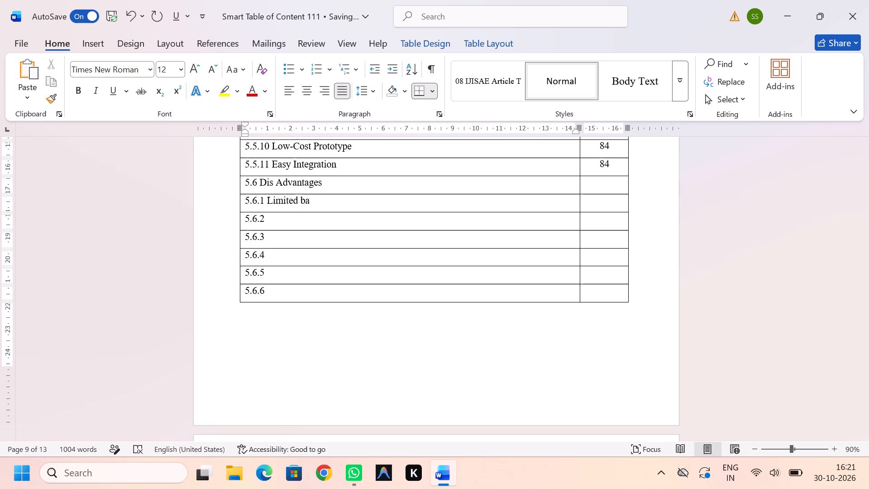
key("BackSpace")
key("BackSpace")
type("Battery")
key("space")
type("Backup")
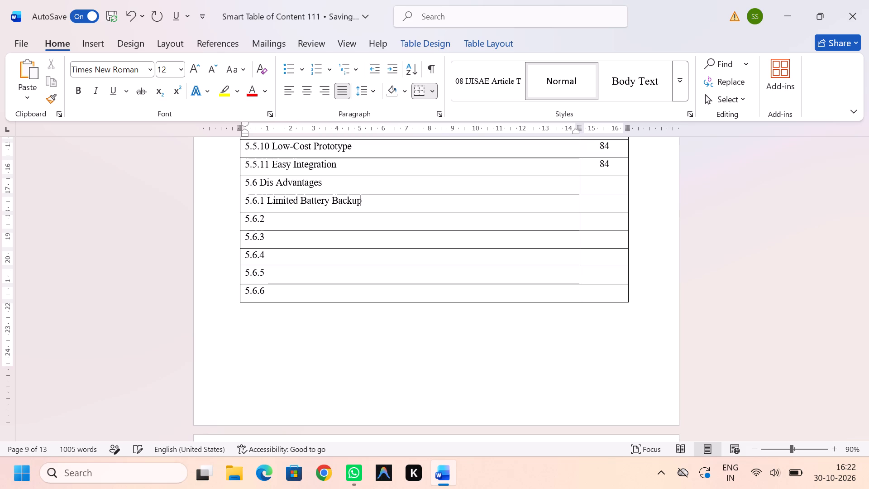
Start the title after the number 5.6.2 in the row below with "Li".
key("Down")
key("space")
key("shift+l")
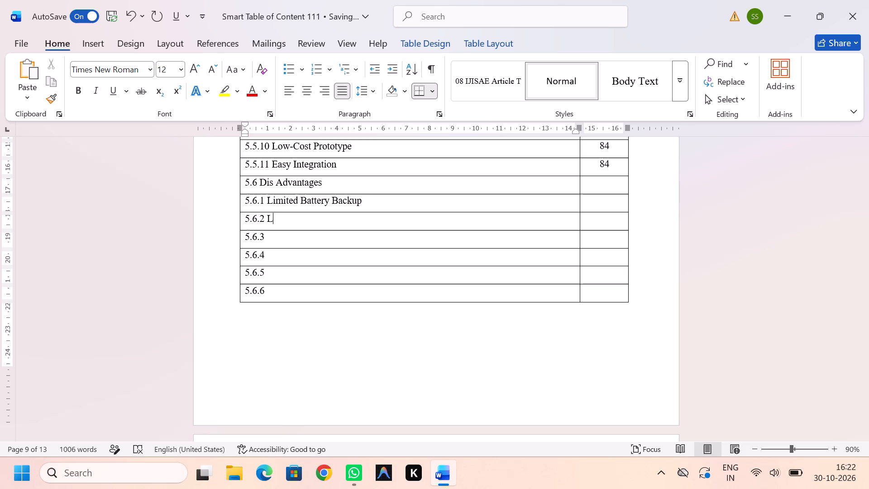
key("i")
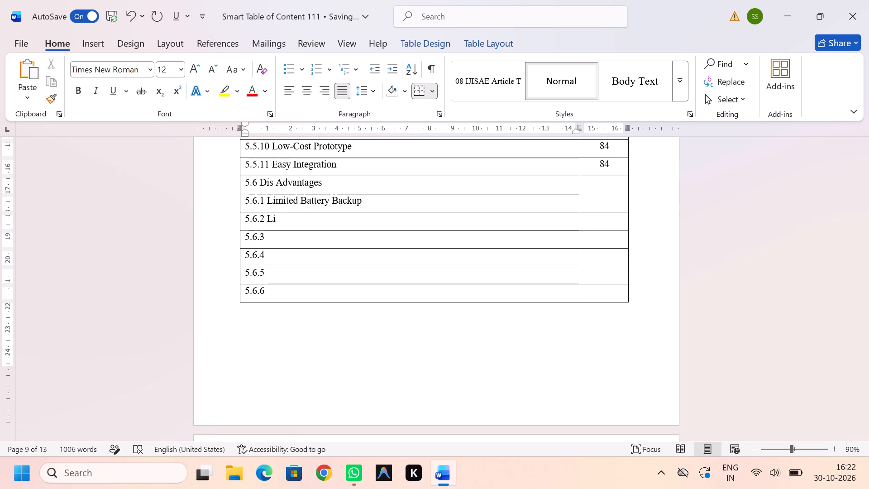
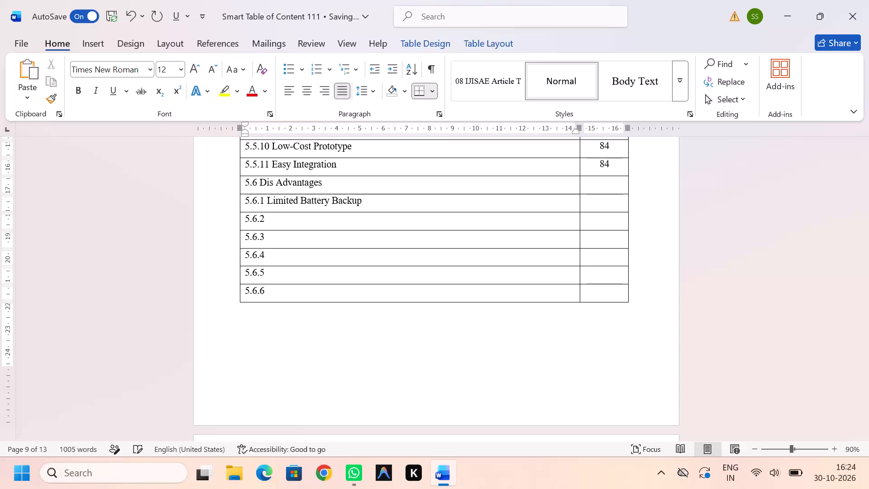
Enter the title "Sensor Accuracy Limations" after the number 5.6.2 in the Chapter 5 table.
type("se")
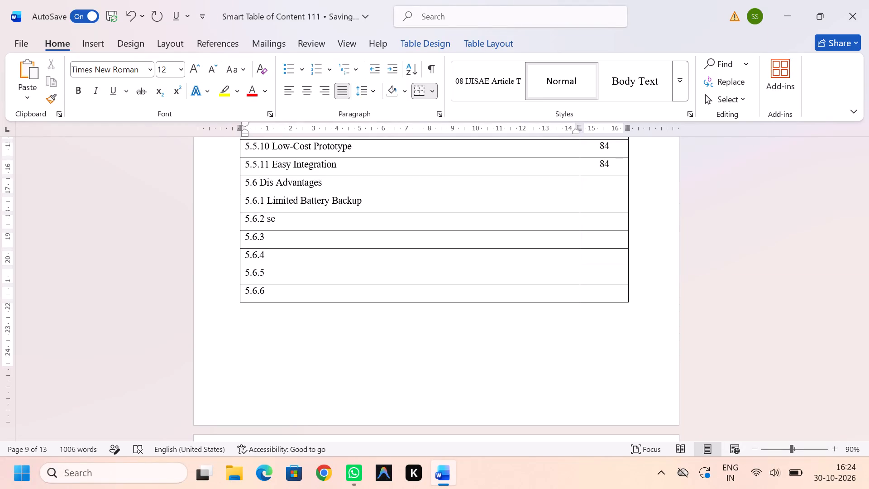
key("n")
key("BackSpace")
key("BackSpace")
key("BackSpace")
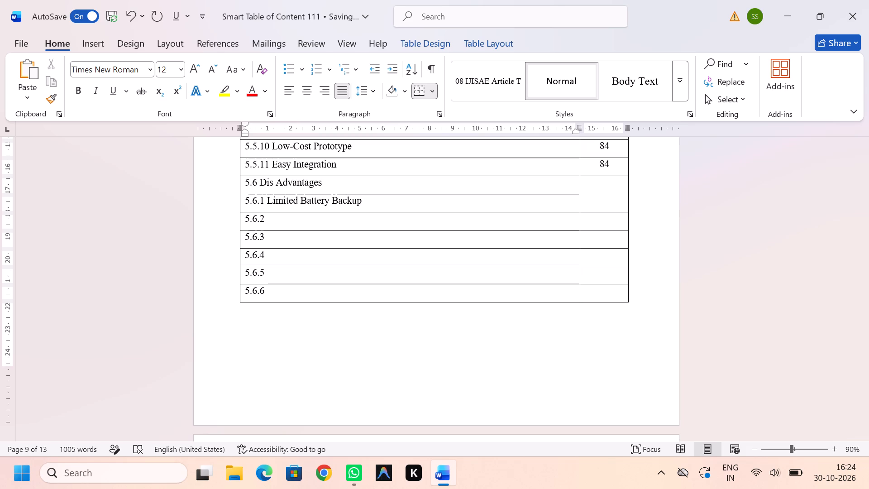
type("Se")
key("n")
type("sor")
key("space")
type("Accu")
type("ra")
type("cy")
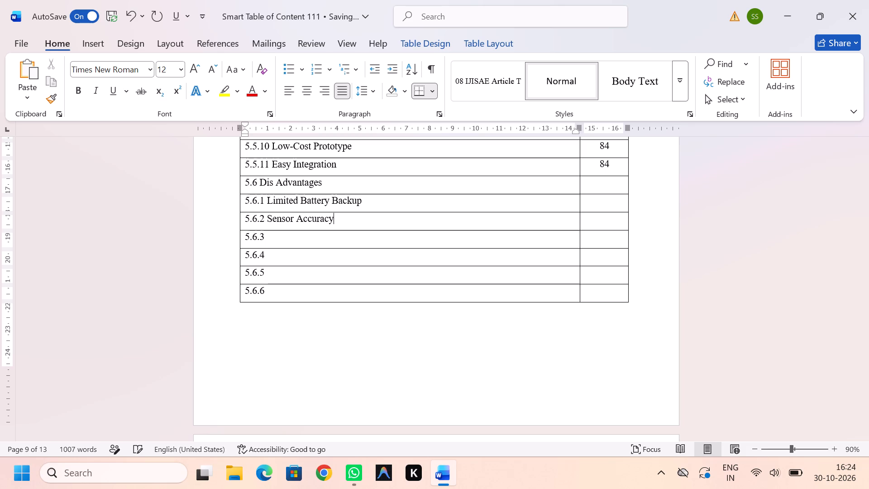
key("space")
type("Limation")
key("s")
Correct the spelling of the last word in the 5.6.2 title to "Limitations".
key("Left")
key("Left")
key("Left")
key("Left")
key("Left")
key("Left")
key("i")
key("Right")
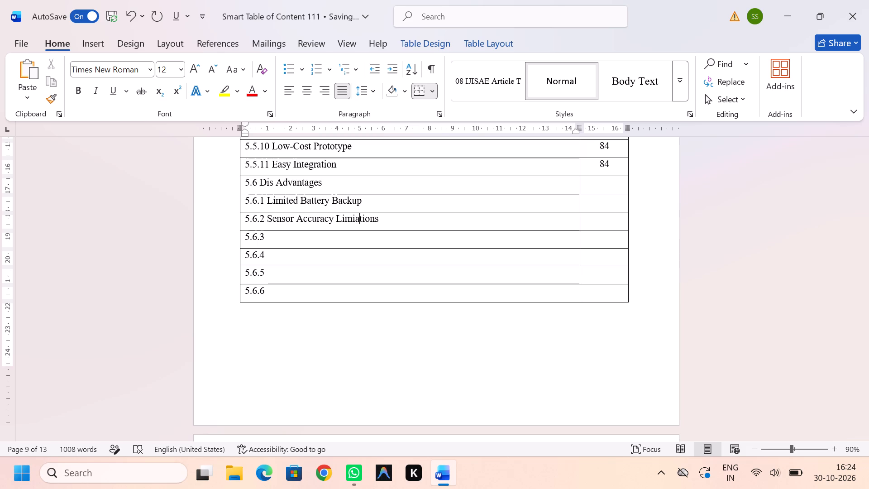
key("BackSpace")
key("Right")
key("a")
key("Down")
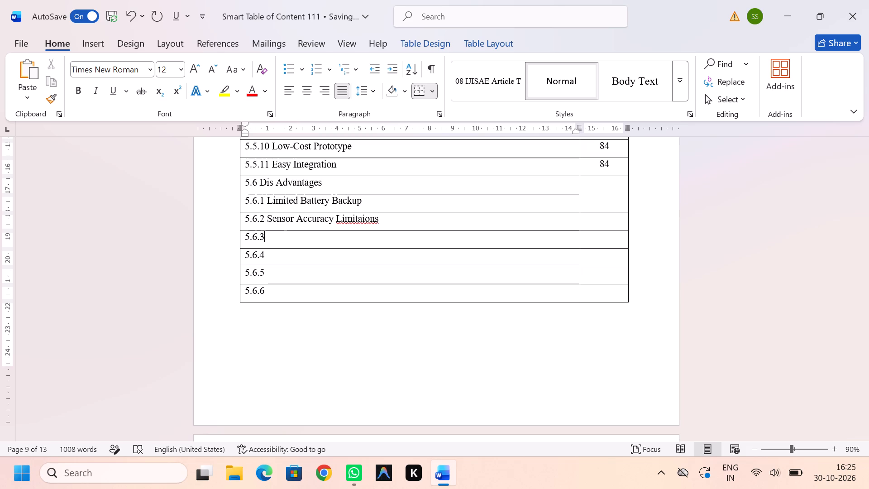
left_click(361, 216)
key("t")
Add the title "Camera Performance" after the number 5.6.3 in the Chapter 5 table.
left_click(279, 244)
key("space")
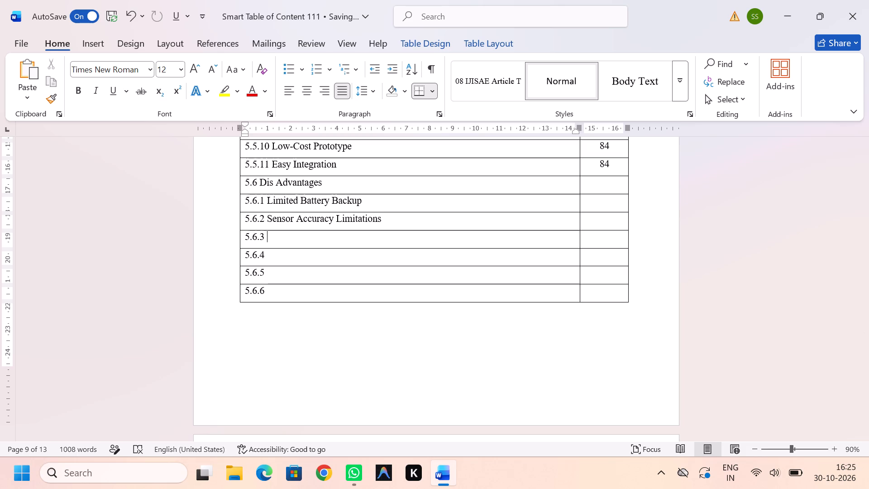
type("Camera")
key("space")
key("shift+p")
type("erfor")
type("mance")
Add the title "Detection Capability" after the number 5.6.4 in the Chapter 5 table.
key("Down")
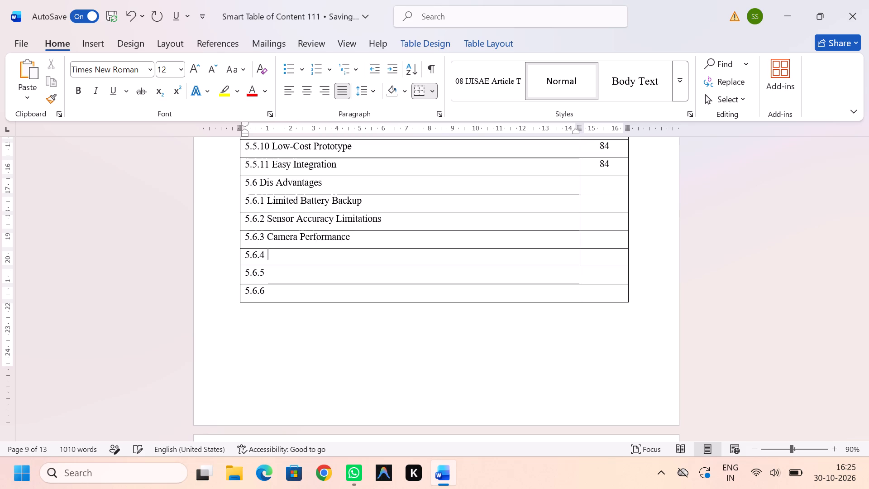
key("space")
key("shift+d")
key("e")
type("te")
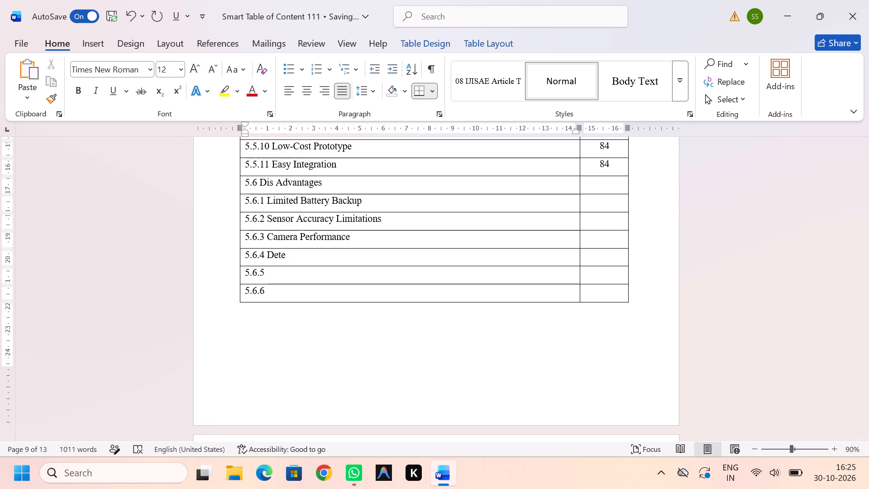
key("c")
key("t")
type("ion")
key("space")
type("Capa")
type("bili")
type("ty")
Add the title "Environmental Limitations" after the number 5.6.5 in the Chapter 5 table.
key("Down")
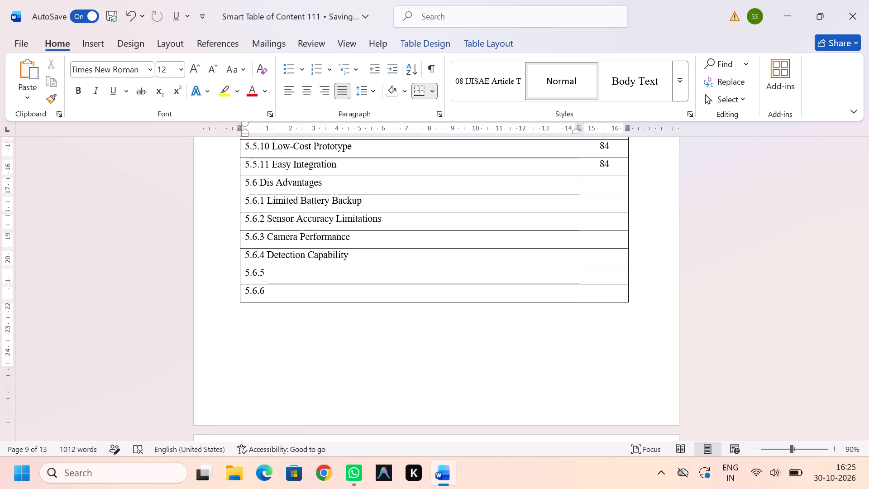
key("shift+e")
key("BackSpace")
key("space")
type("En")
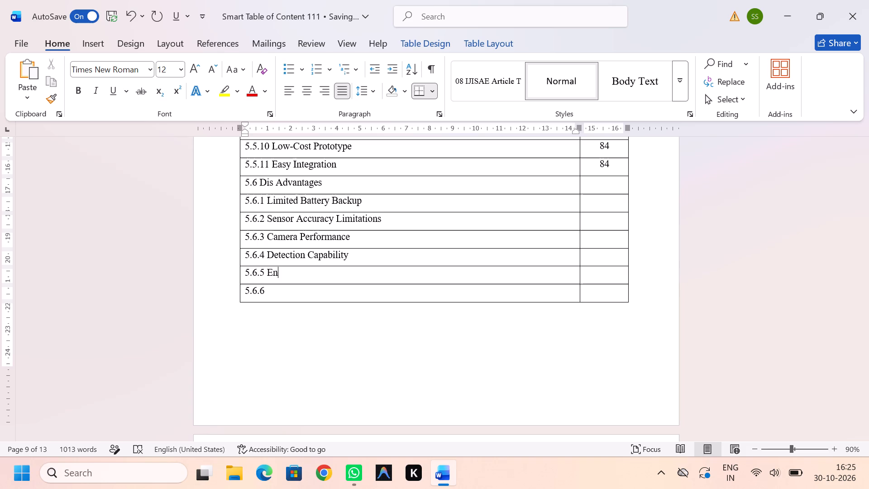
key("v")
key("i")
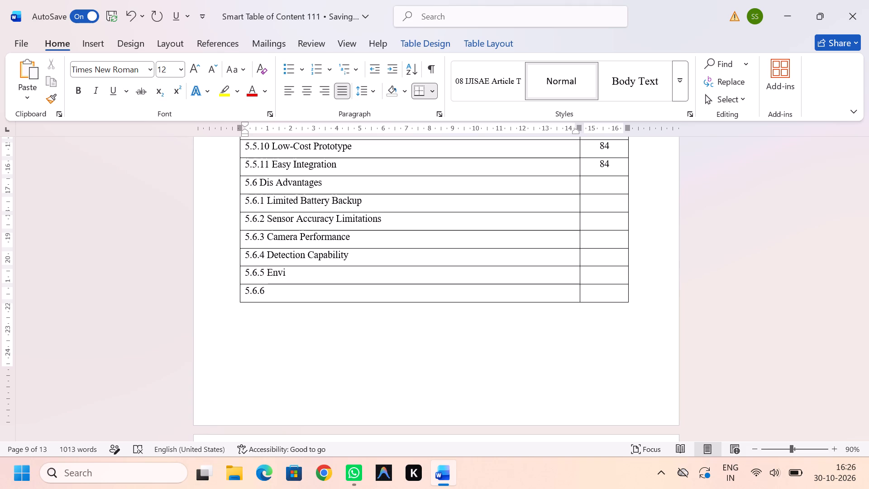
type("ro")
key("n")
type("me")
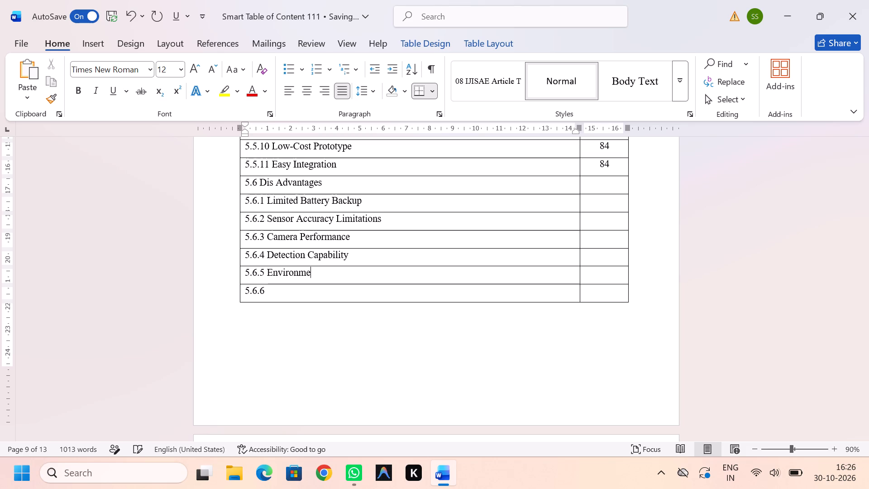
type("ntal")
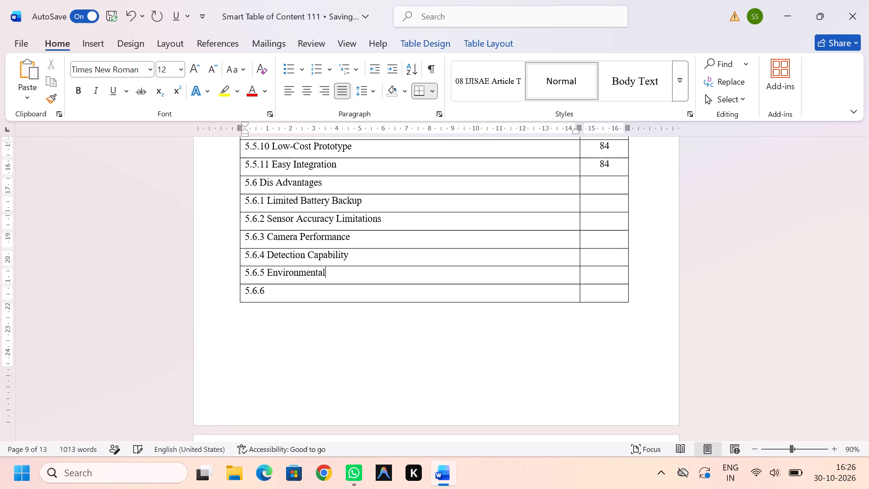
key("space")
key("shift+l")
key("shift+i")
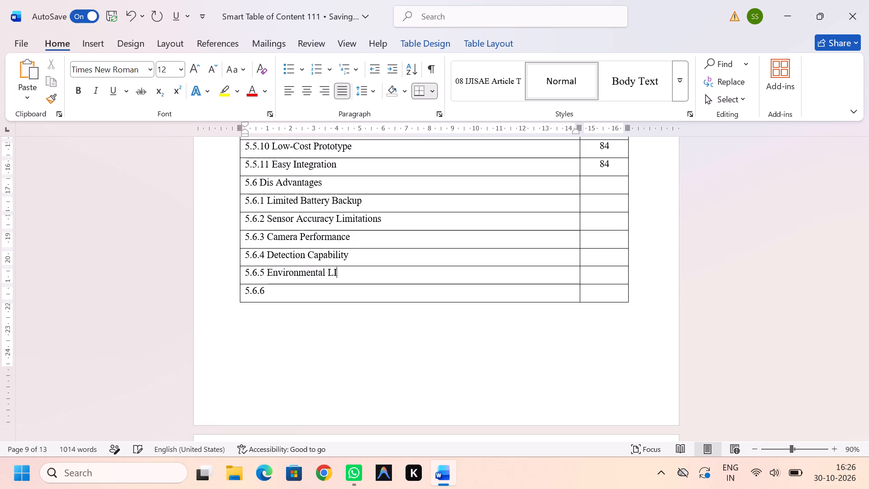
key("m")
key("BackSpace")
key("BackSpace")
type("im")
key("i")
type("tations")
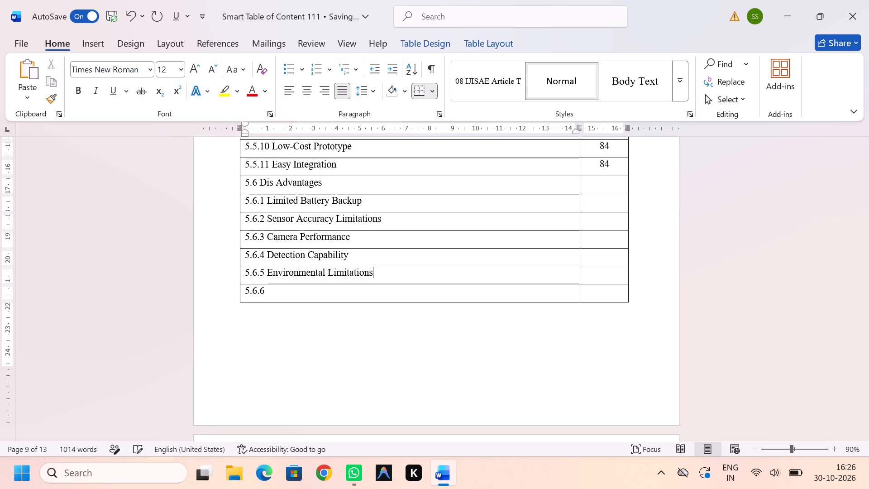
Clear the number 5.6.6 from the last row of the Chapter 5 table.
left_click(260, 298)
left_click(290, 292)
key("BackSpace")
key("BackSpace")
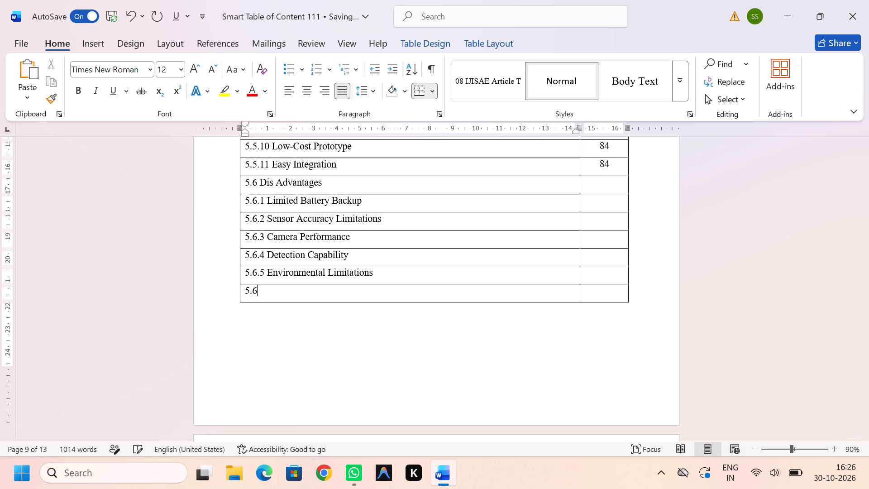
key("BackSpace")
key("BackSpace")
key("BackSpace")
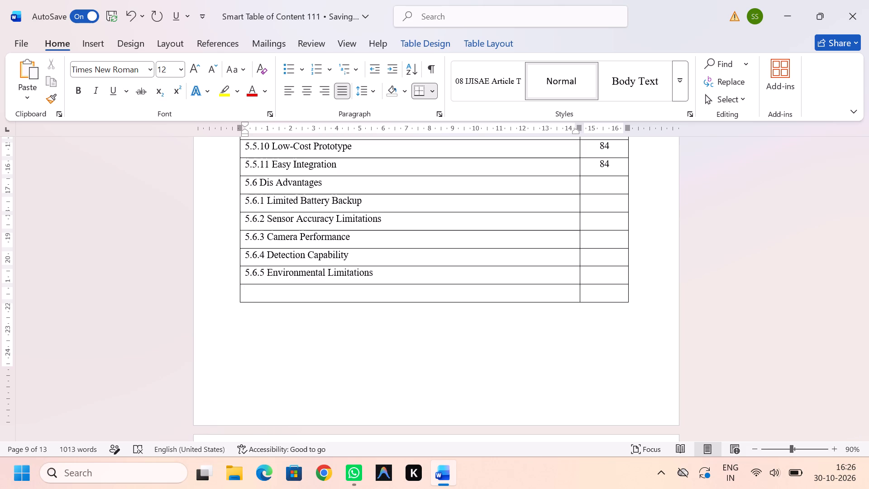
Delete the entire empty last row below 5.6.5 from the Chapter 5 table.
double_click(290, 292)
triple_click(290, 292)
left_click(290, 292)
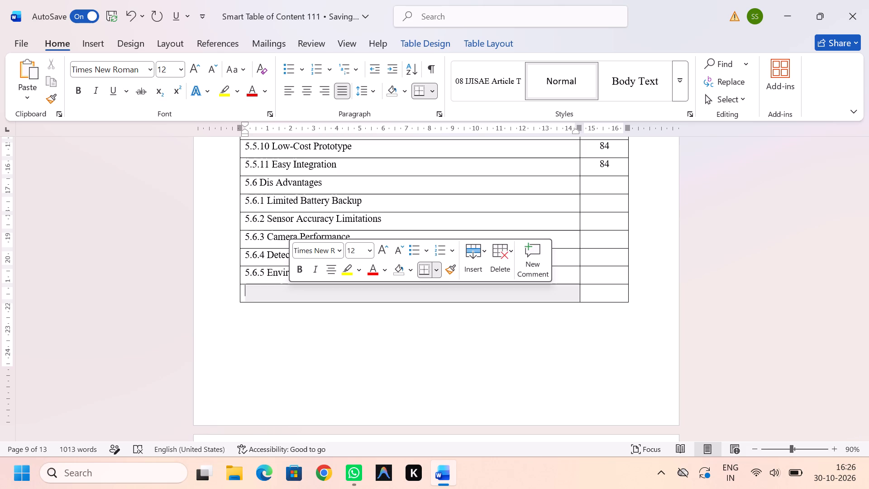
double_click(290, 292)
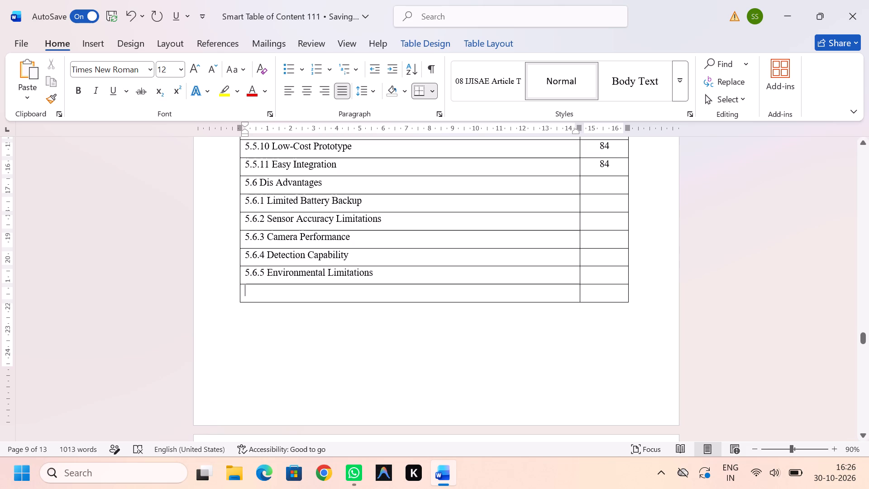
double_click(288, 295)
left_click_drag(288, 295, 361, 300)
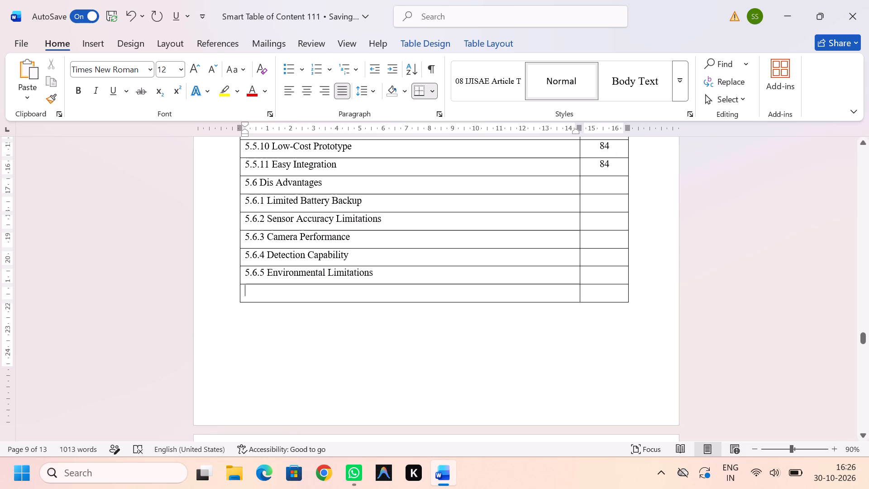
triple_click(360, 290)
left_click(360, 290)
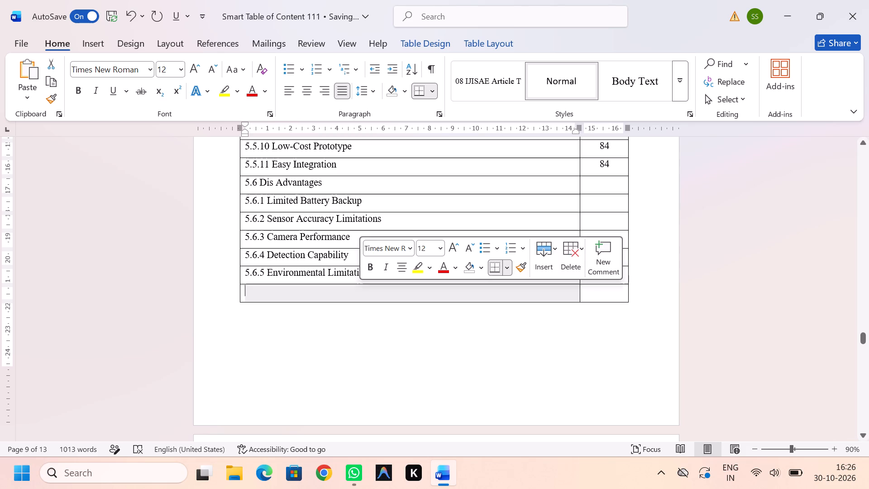
double_click(360, 290)
double_click(382, 296)
left_click_drag(382, 296, 351, 299)
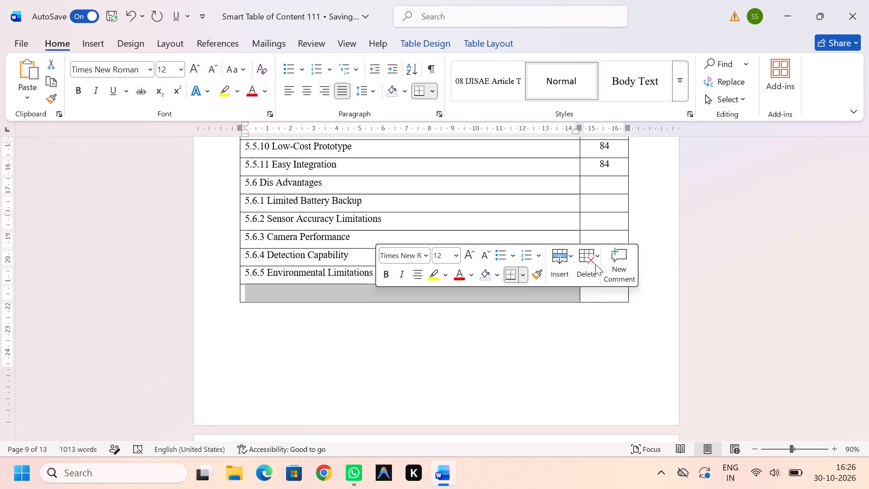
left_click(594, 262)
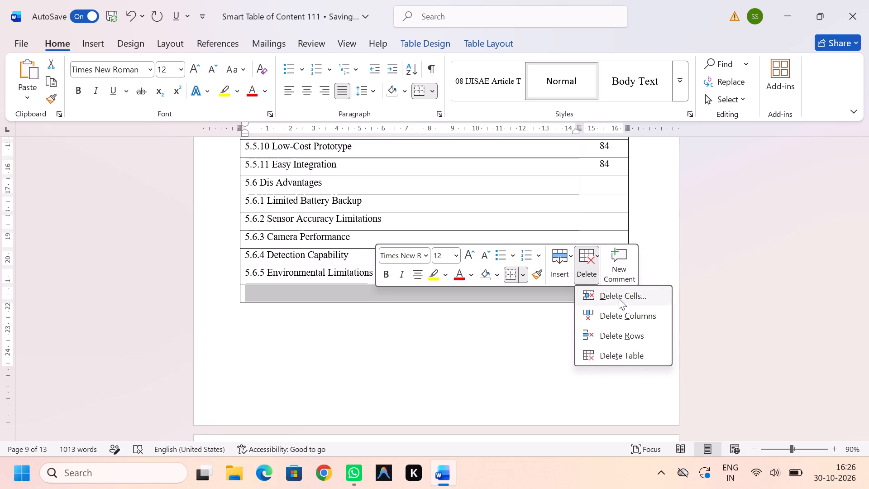
left_click(619, 298)
left_click(417, 224)
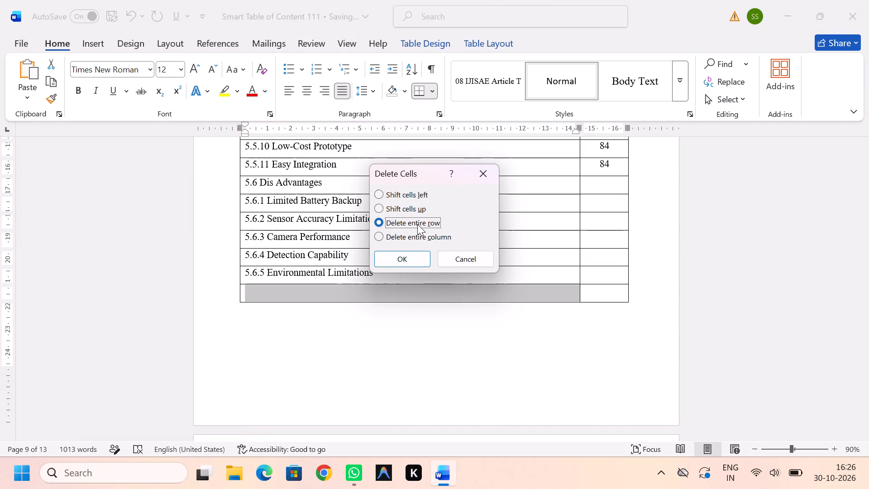
left_click(415, 262)
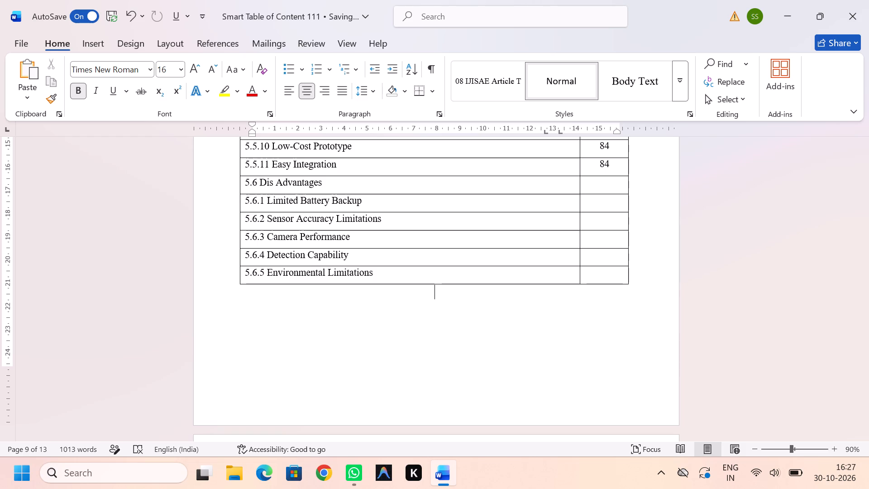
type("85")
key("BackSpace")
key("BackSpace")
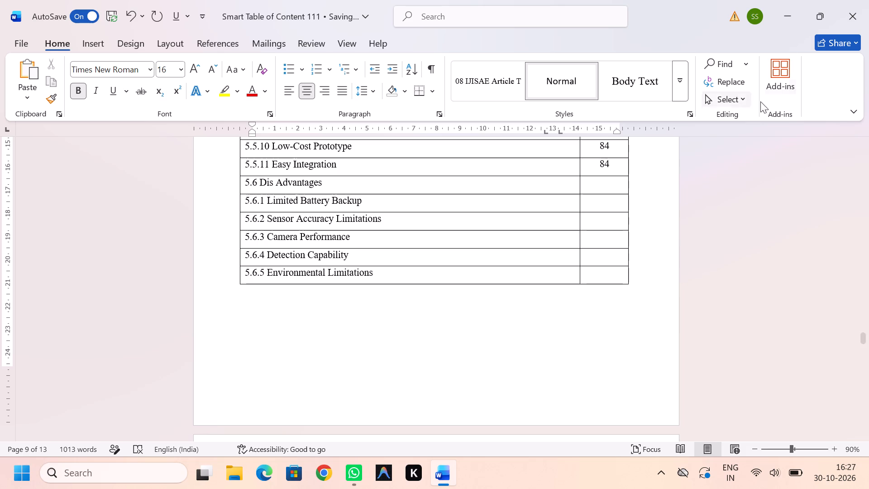
Enter the page range 85-86 for section 5.6 Dis Advantages in the page number column.
left_click(614, 185)
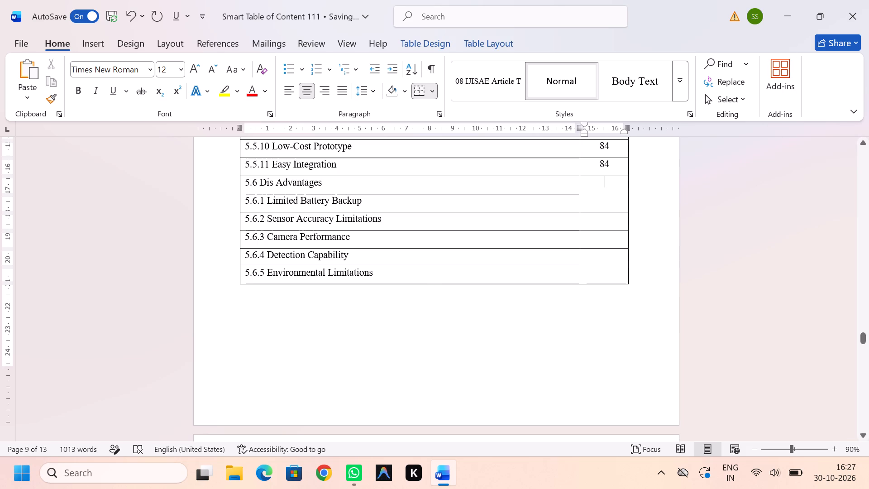
type("85")
type("-8")
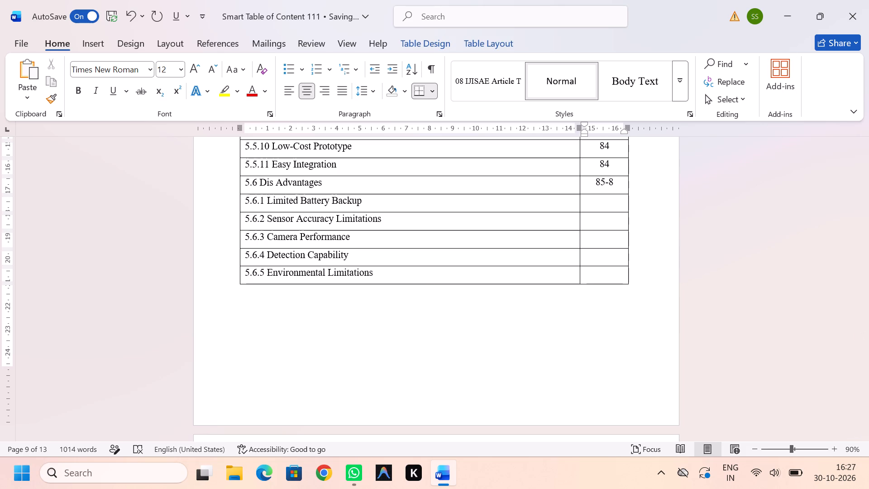
key("6")
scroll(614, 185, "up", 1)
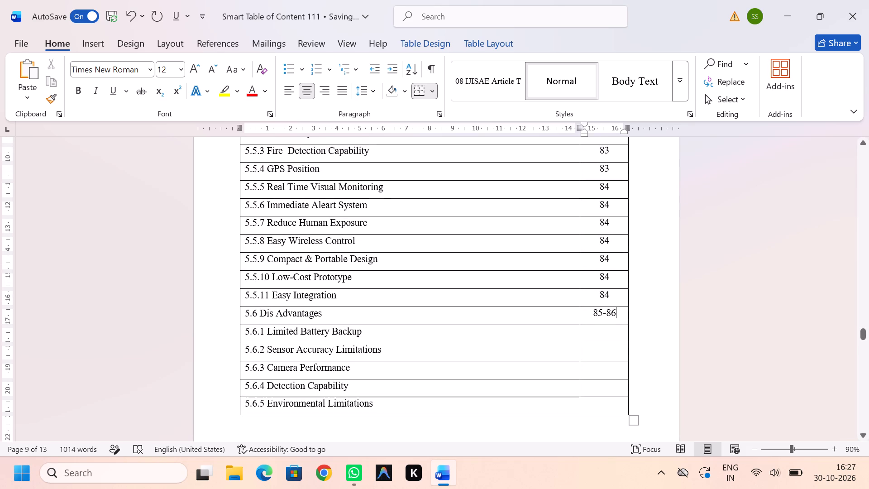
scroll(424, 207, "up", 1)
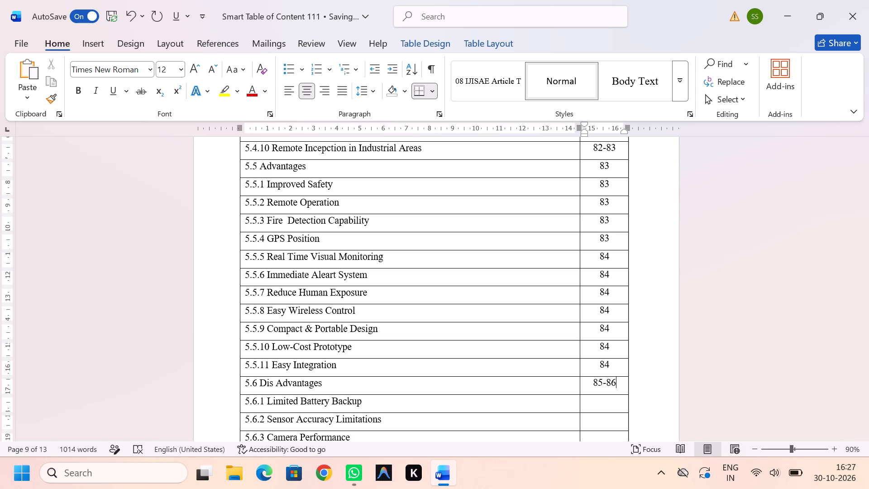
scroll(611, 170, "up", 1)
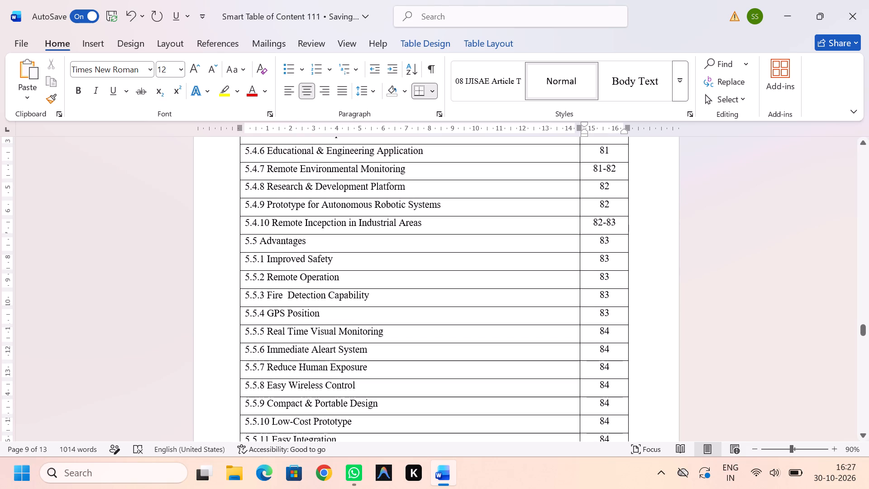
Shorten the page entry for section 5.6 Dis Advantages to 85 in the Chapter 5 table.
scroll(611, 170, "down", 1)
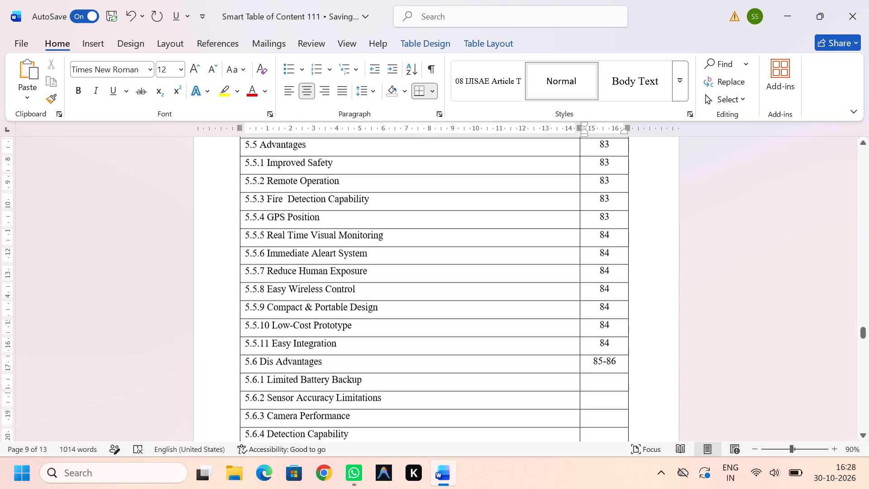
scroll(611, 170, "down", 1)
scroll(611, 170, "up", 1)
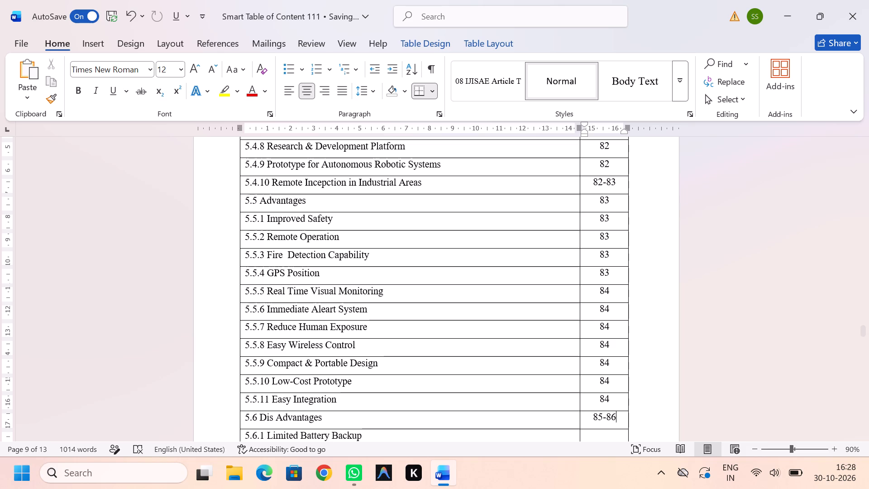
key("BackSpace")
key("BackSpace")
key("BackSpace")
Enter page 85 for subsections 5.6.1 and 5.6.2, and page 86 for 5.6.3, 5.6.4 and 5.6.5.
scroll(611, 170, "right", 1)
scroll(611, 170, "down", 1)
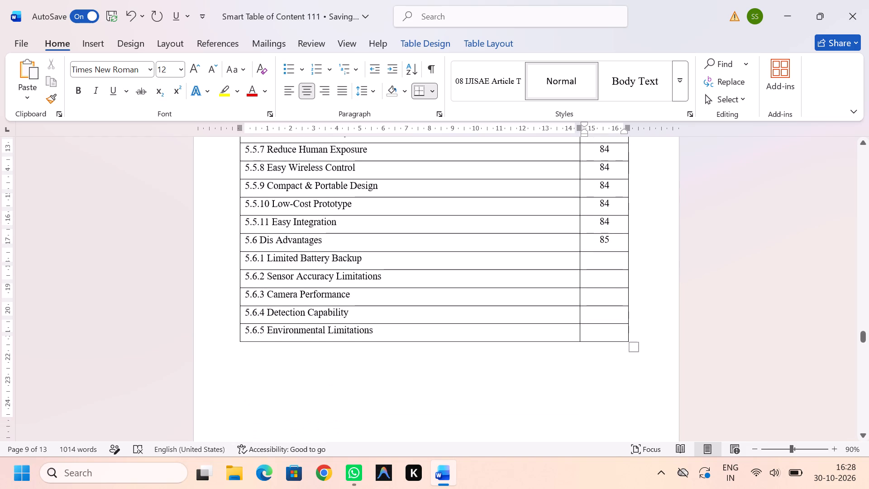
left_click(606, 256)
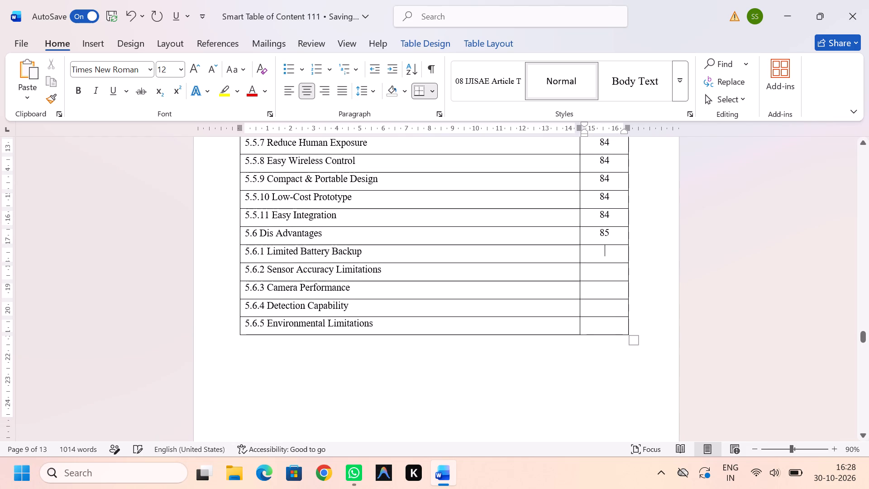
key("8")
key("5")
key("Down")
type("85")
key("Down")
type("86")
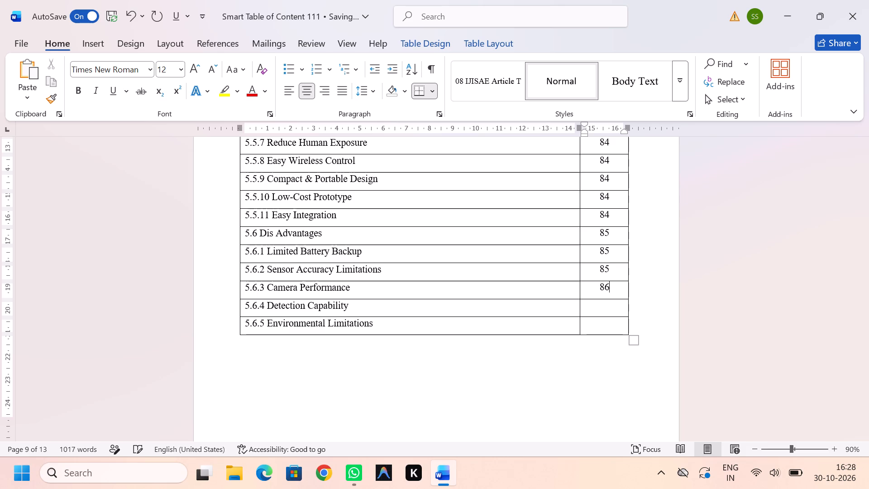
key("Down")
type("86")
type("86")
key("BackSpace")
key("BackSpace")
key("Down")
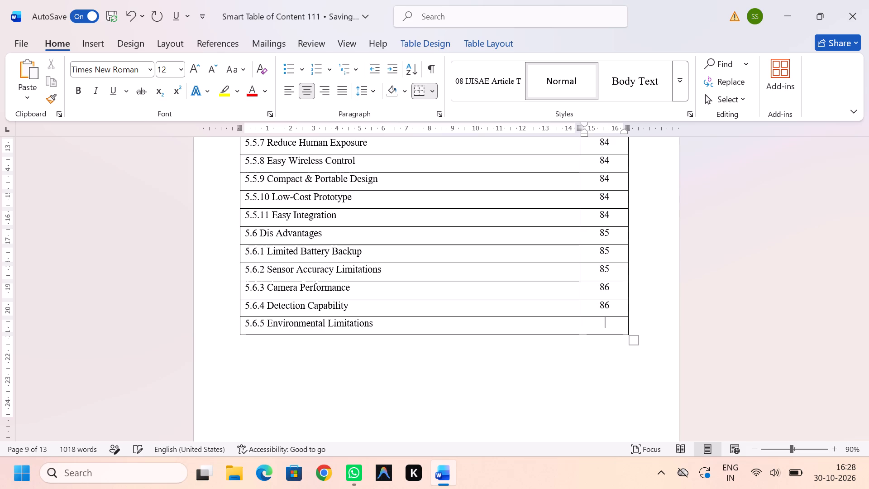
type("86")
Extend the page entry for section 5.6 Dis Advantages to the range 85-86.
scroll(606, 256, "down", 1)
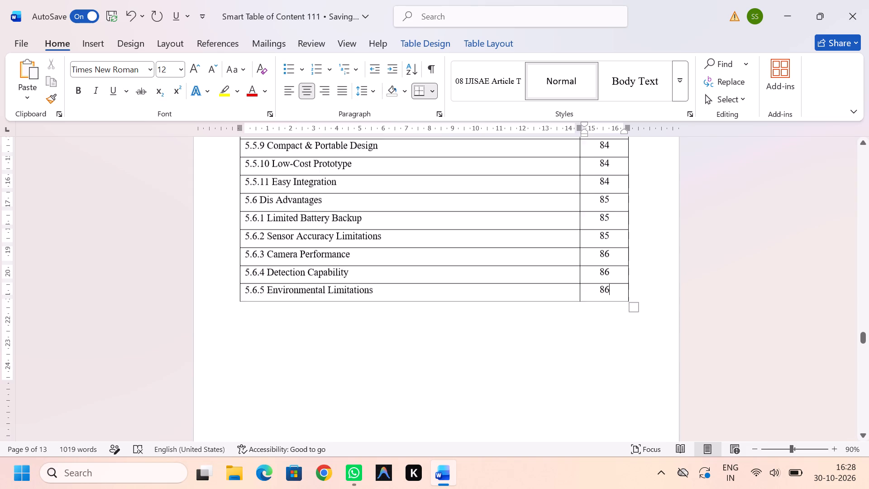
scroll(606, 256, "down", 1)
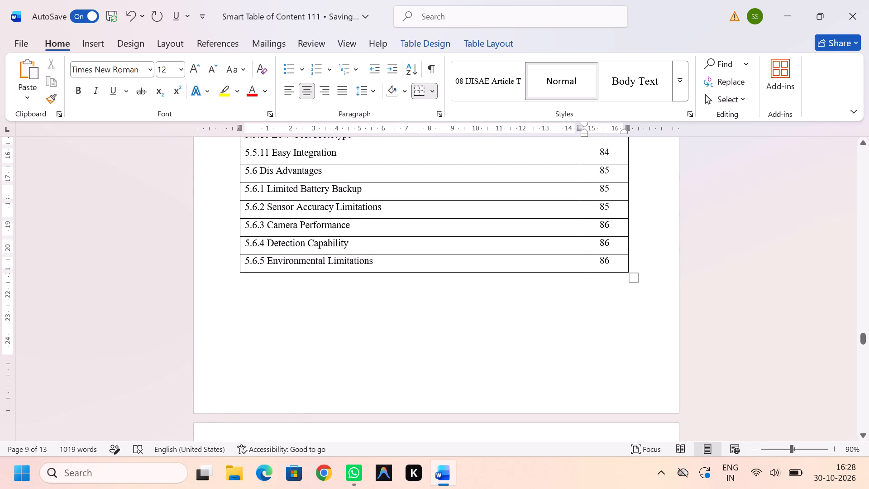
left_click(609, 171)
type("-86")
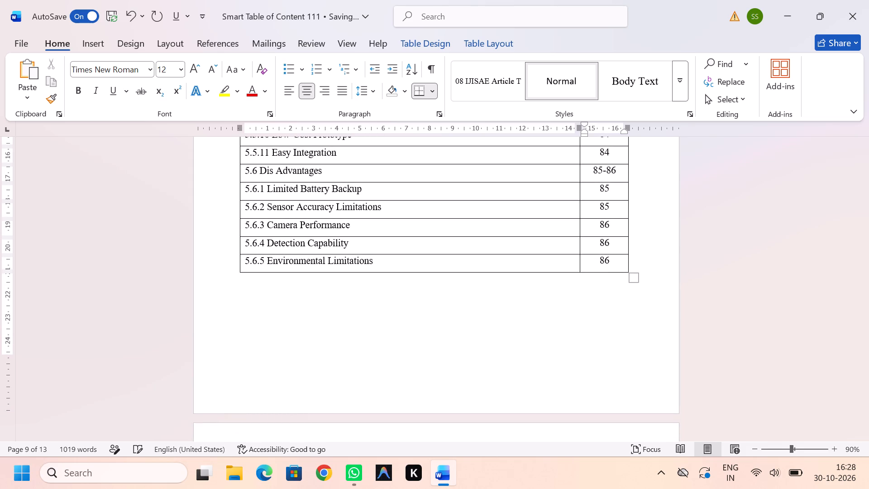
Change the bold chapter page range under the Future Scope & Conclusion heading to 86--89.
scroll(609, 171, "up", 2, "ctrl")
scroll(609, 171, "right", 1)
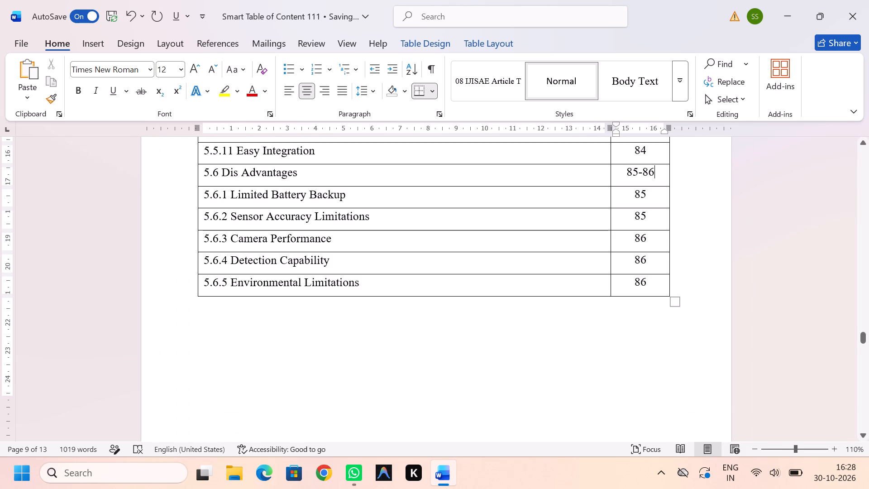
scroll(601, 314, "down", 3)
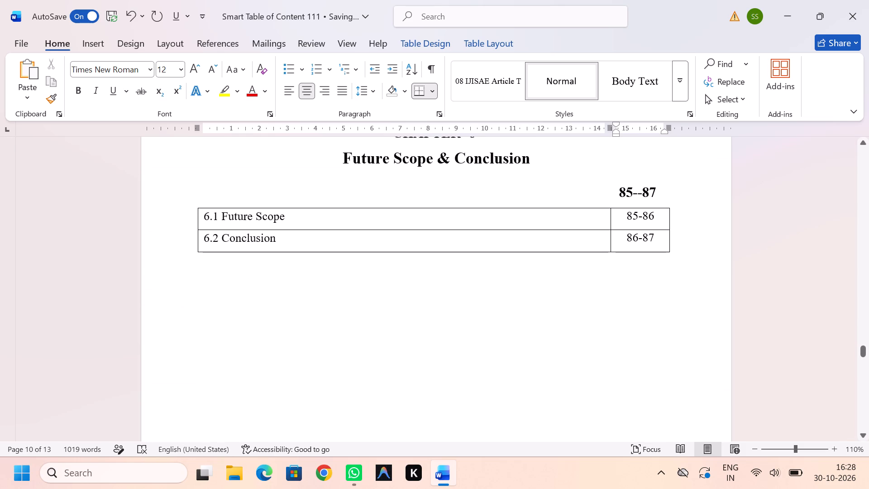
left_click(634, 192)
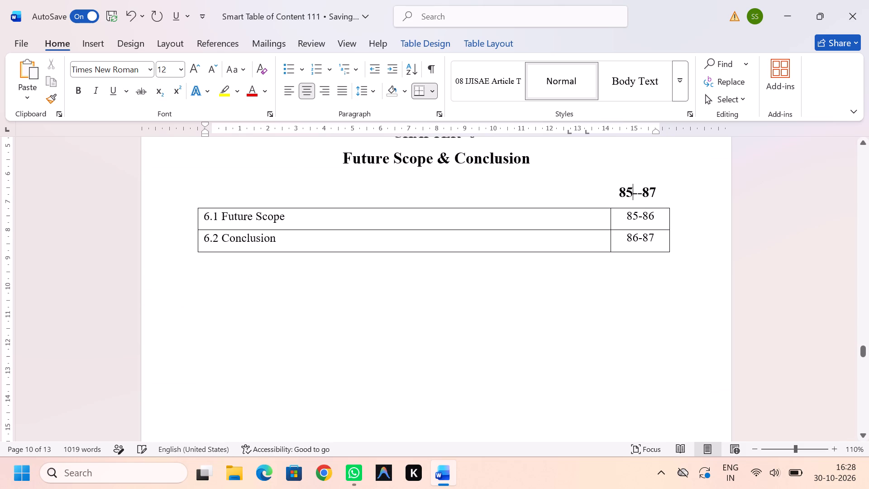
key("BackSpace")
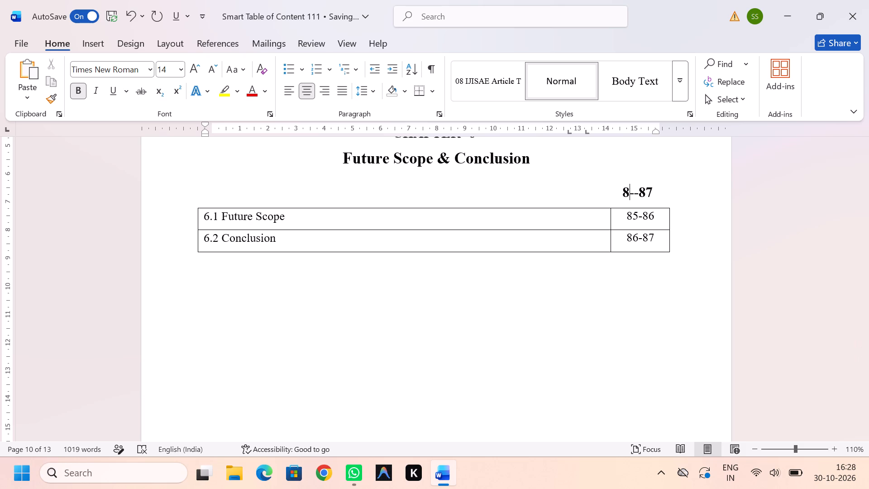
key("6")
key("Right")
key("Right")
key("Right")
key("Right")
key("BackSpace")
key("9")
Remove the last digit of the starting page number for 6.1 Future Scope in the Chapter 6 table.
left_click(638, 216)
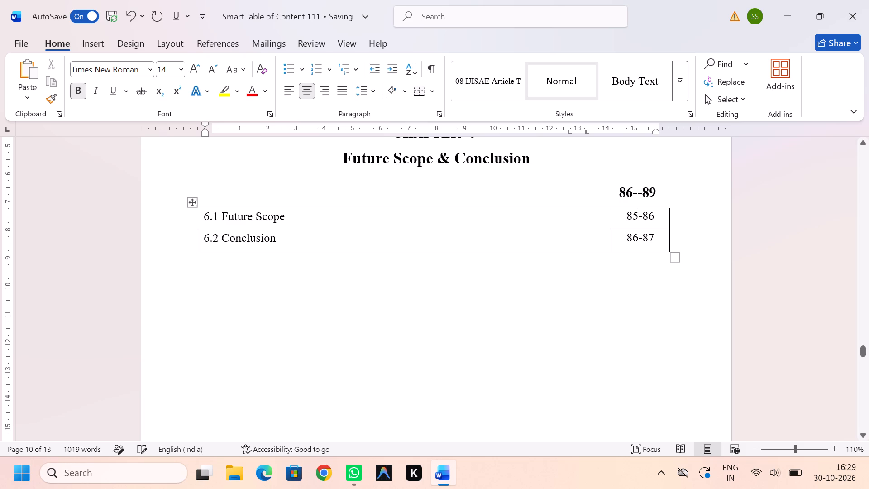
left_click(638, 216)
key("BackSpace")
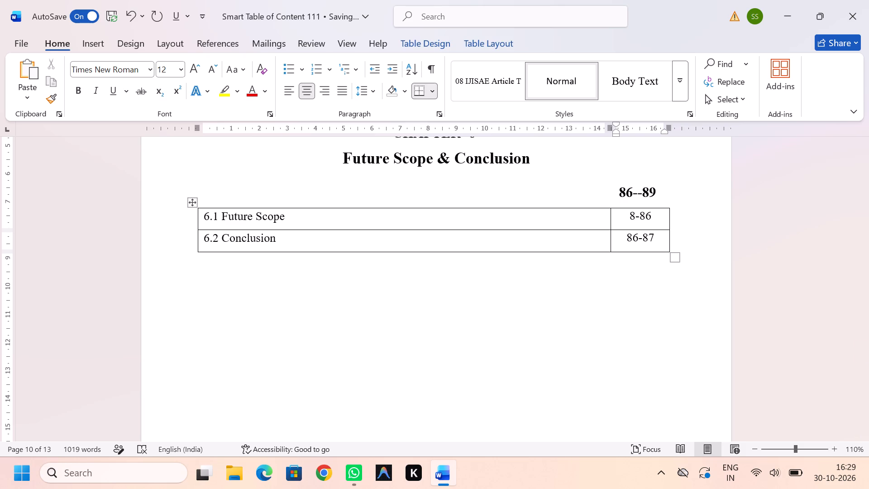
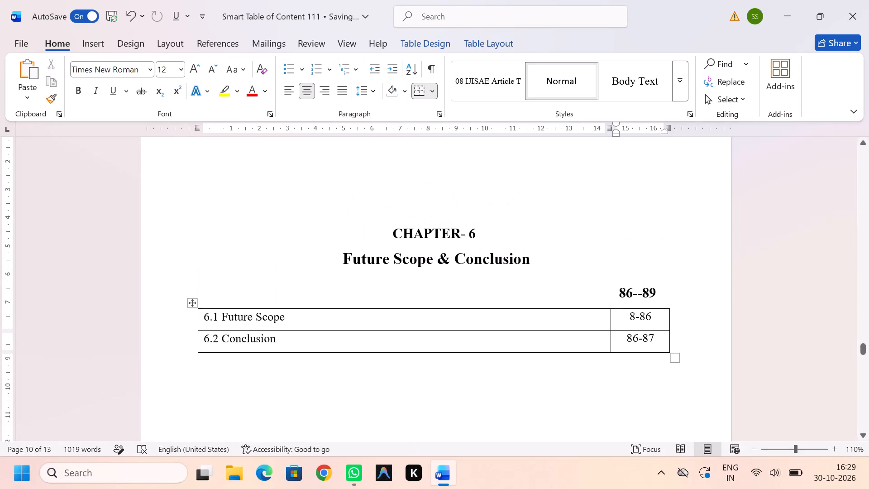
Set the page range of 6.1 Future Scope in the Chapter 6 table to 86-87.
key("6")
key("Right")
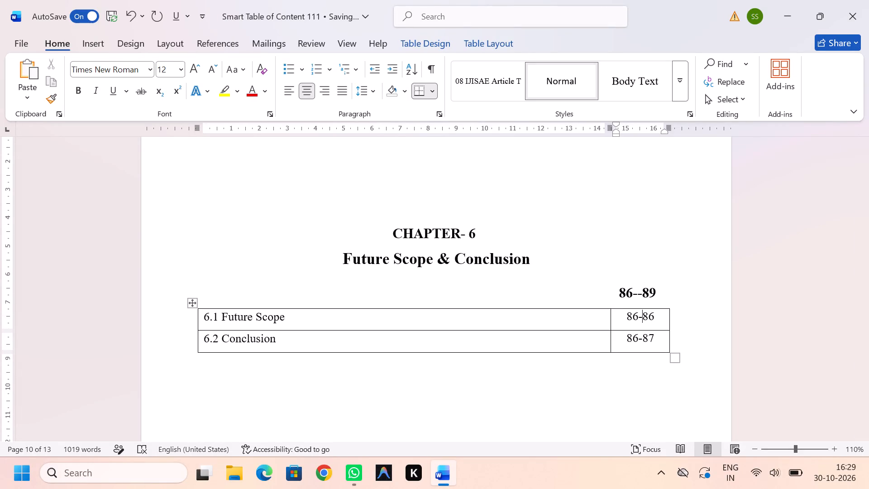
key("Right")
key("Right")
key("BackSpace")
key("7")
Set the page range of 6.2 Conclusion in the Chapter 6 table to 88-89.
key("Down")
key("Right")
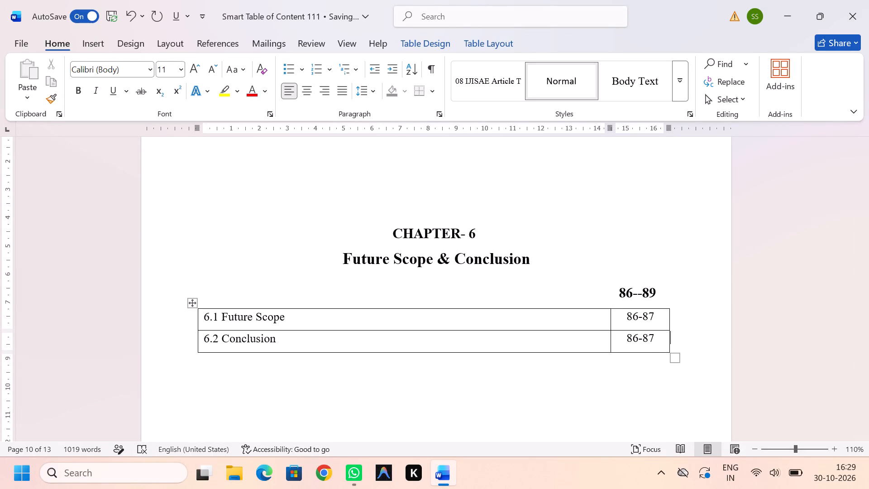
key("Left")
key("BackSpace")
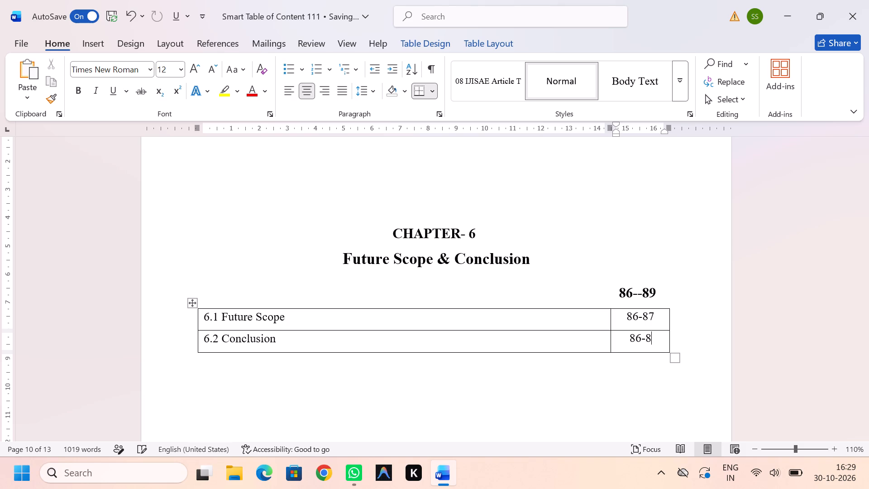
key("9")
key("Left")
key("Left")
key("Left")
key("BackSpace")
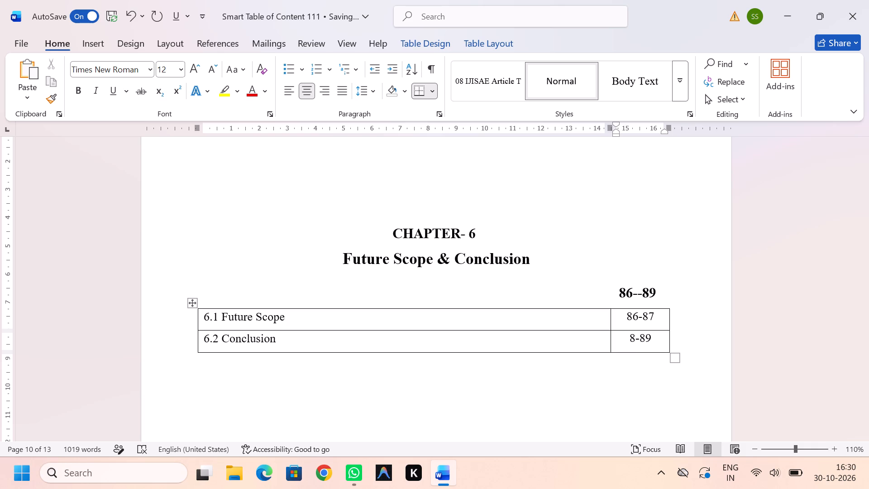
type("88")
key("BackSpace")
Save the document with the updated Chapter 6 page ranges.
scroll(687, 355, "down", 2)
left_click(687, 355)
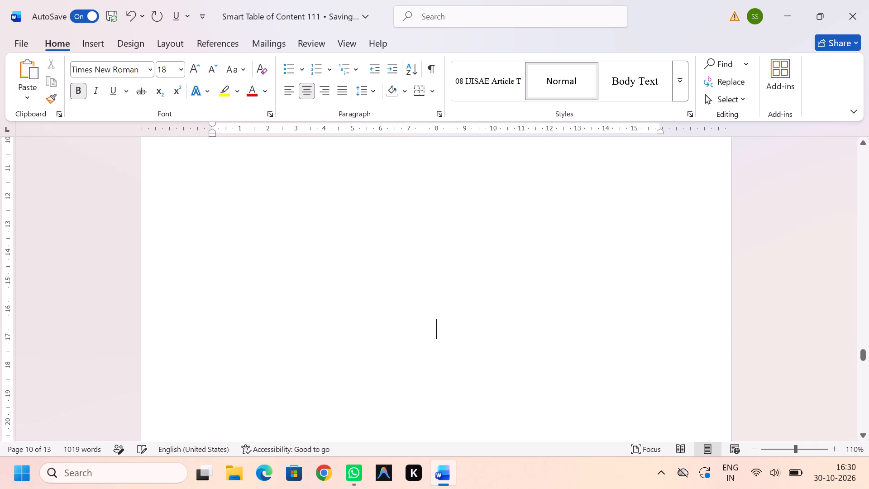
scroll(687, 355, "up", 2)
key("ctrl+s")
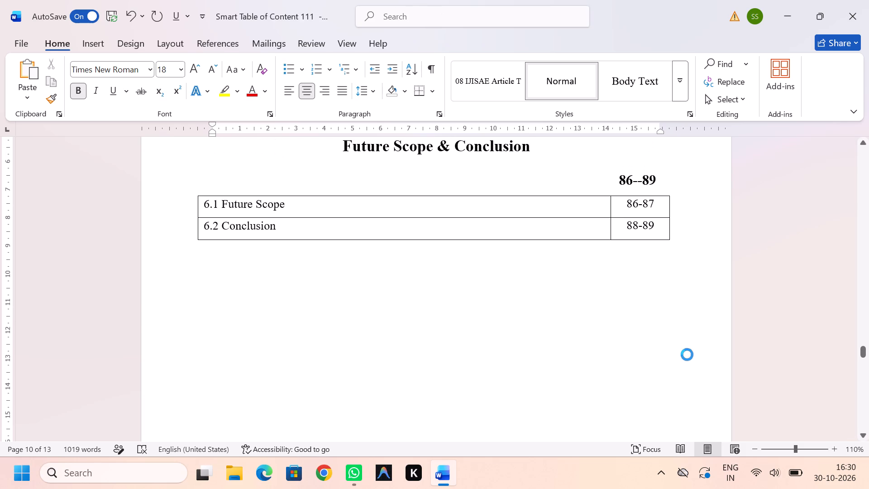
key("ctrl+s")
key("ctrl+s")
key("ctrl+s")
Ignore all spelling flags for the page number "i" in the Abstract row of the front contents table.
scroll(687, 355, "up", 4)
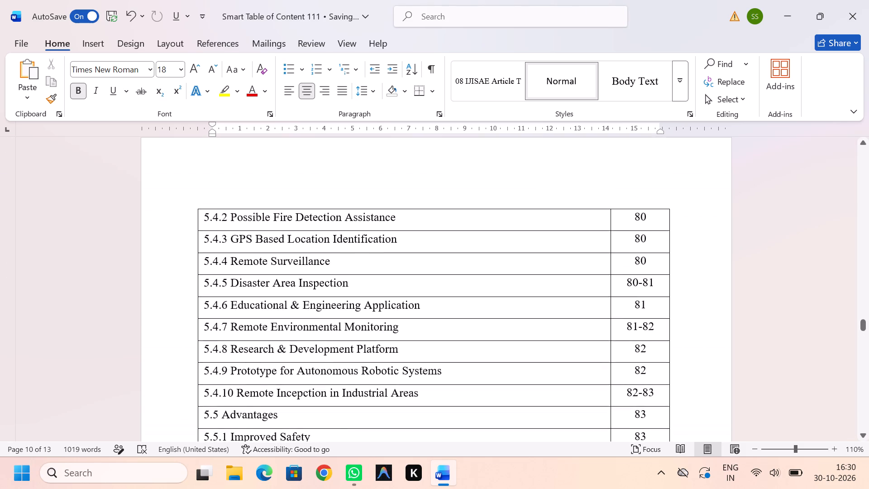
scroll(687, 355, "up", 8)
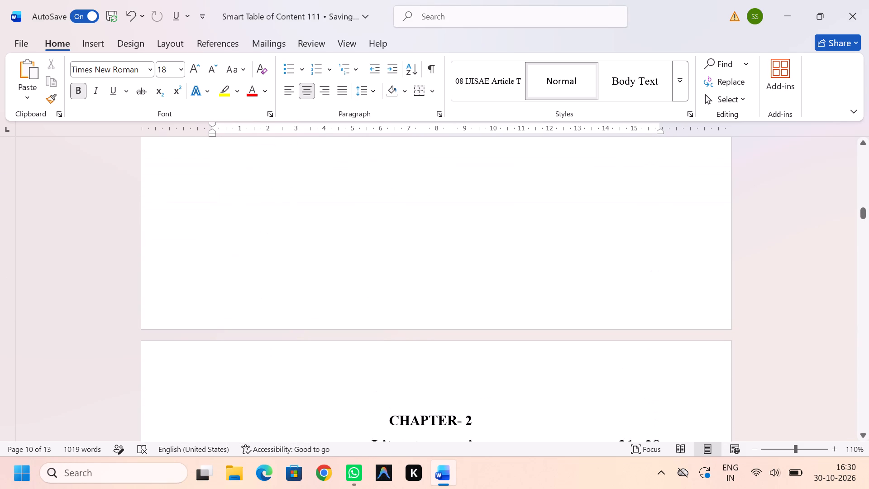
scroll(687, 355, "up", 10)
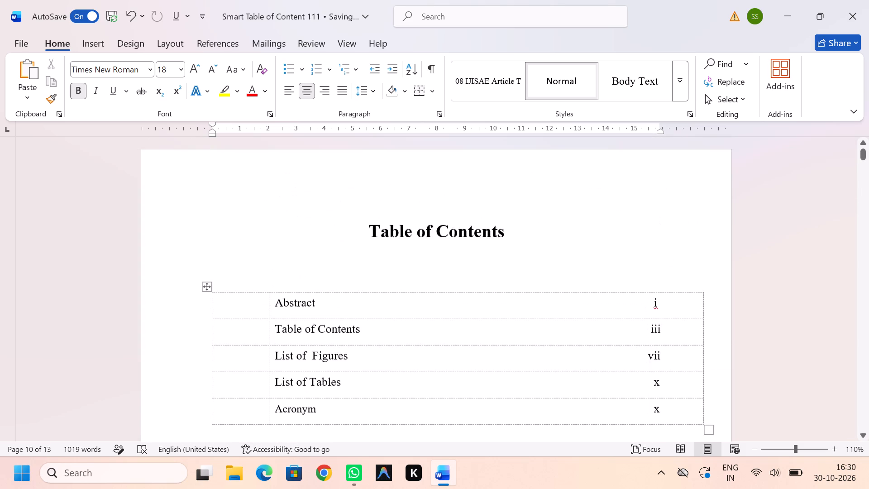
scroll(687, 355, "down", 3)
scroll(687, 355, "up", 3)
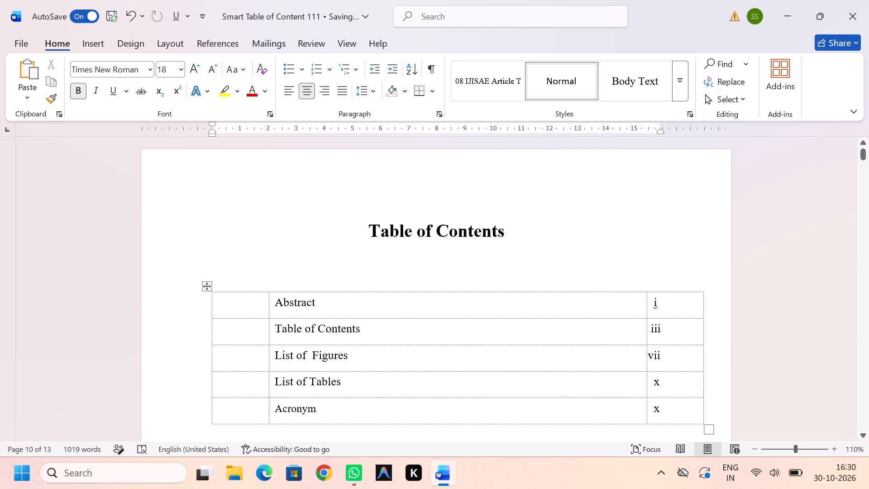
left_click(655, 308)
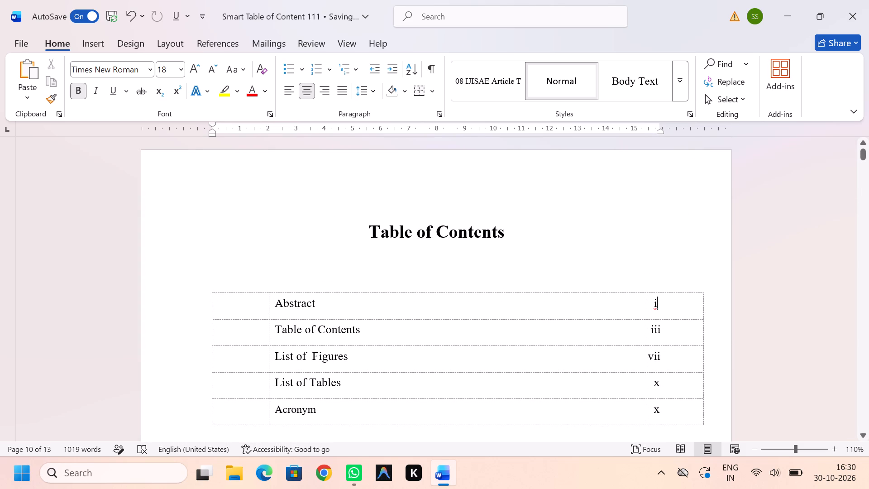
right_click(655, 308)
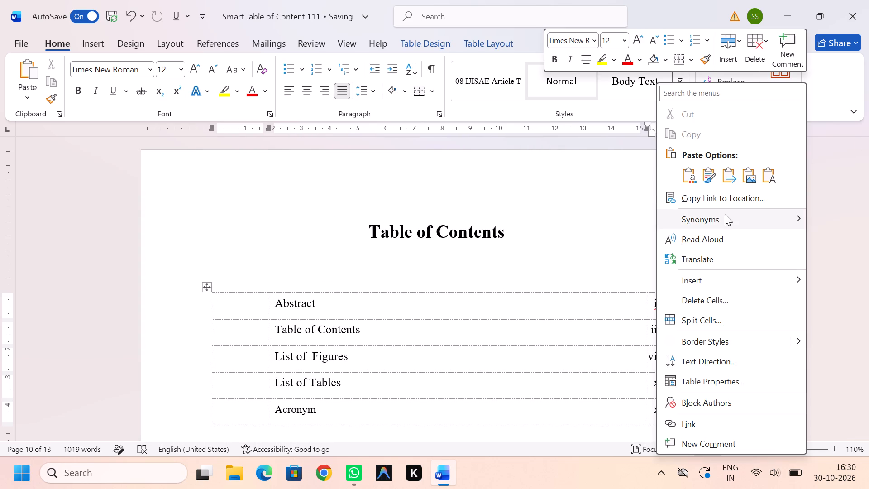
left_click(631, 307)
left_click(654, 308)
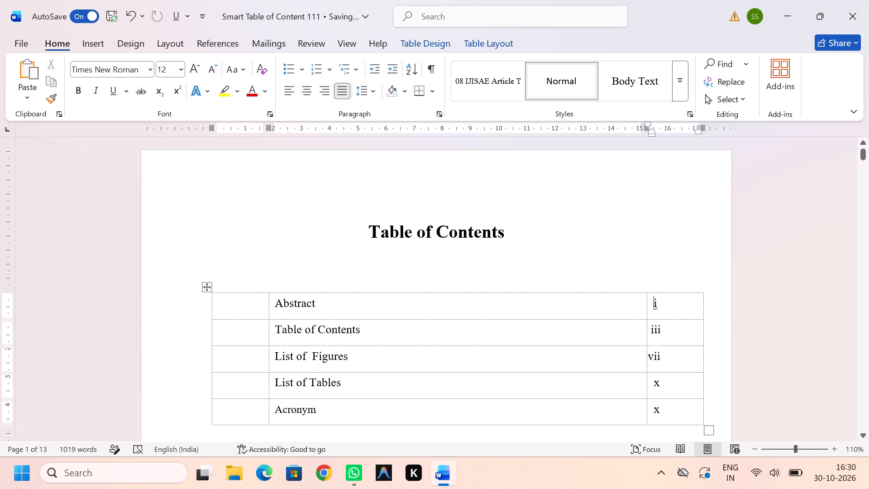
right_click(654, 308)
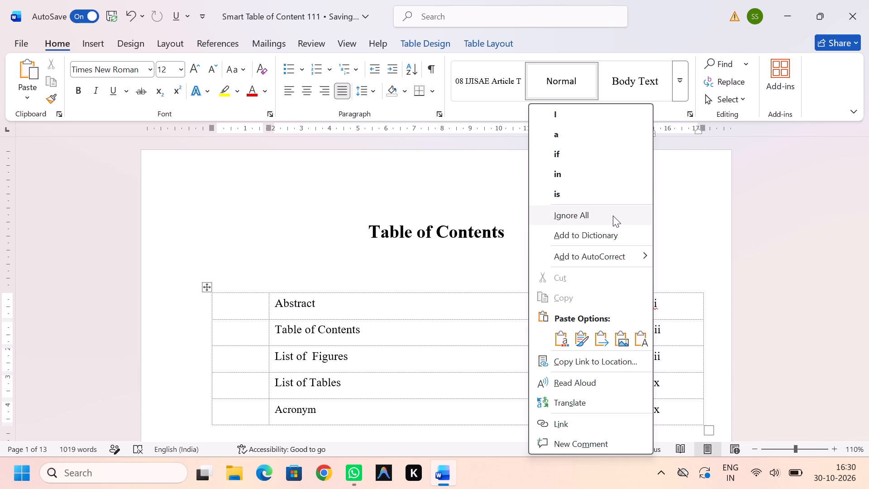
left_click(613, 216)
Review the chapter tables, the figure and table lists and the acronym page through to the document's end.
scroll(696, 291, "down", 1)
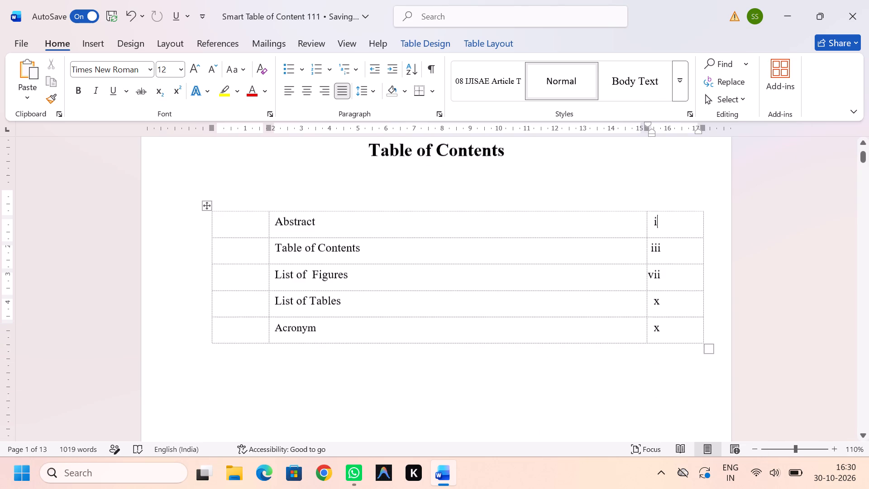
scroll(696, 291, "down", 5)
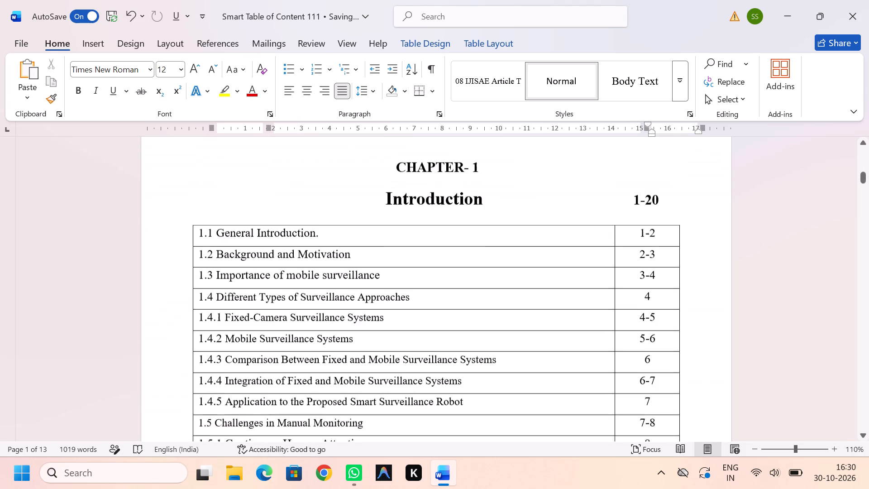
scroll(696, 291, "down", 4)
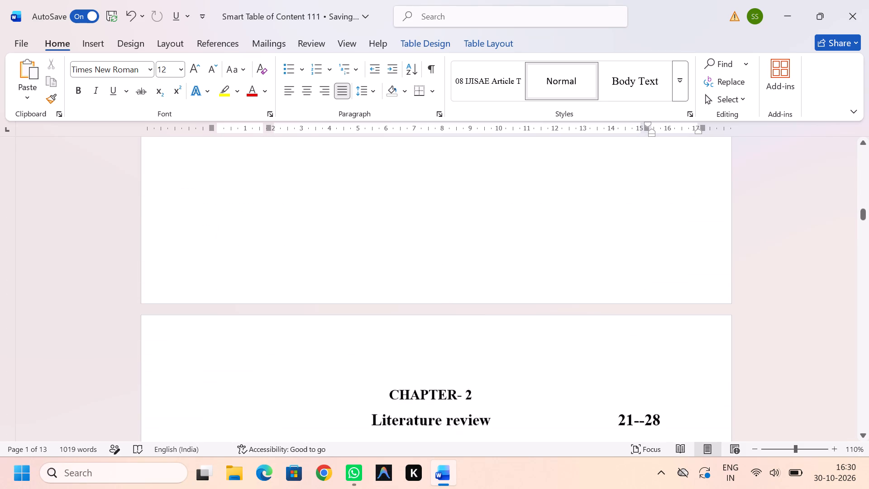
scroll(696, 291, "down", 5)
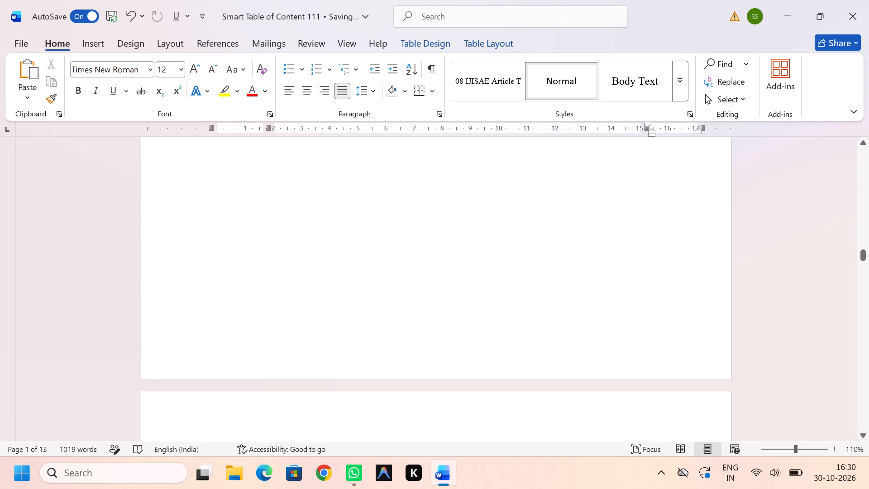
scroll(696, 291, "down", 8)
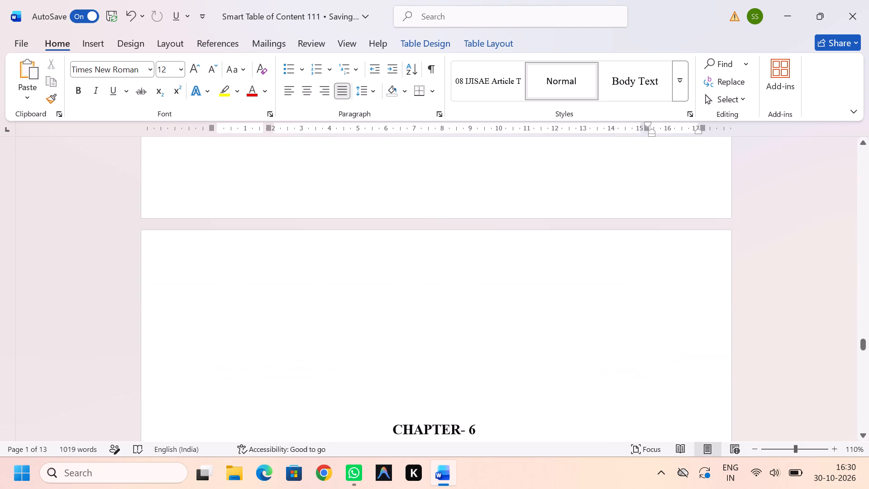
scroll(696, 291, "down", 7)
scroll(696, 291, "up", 3)
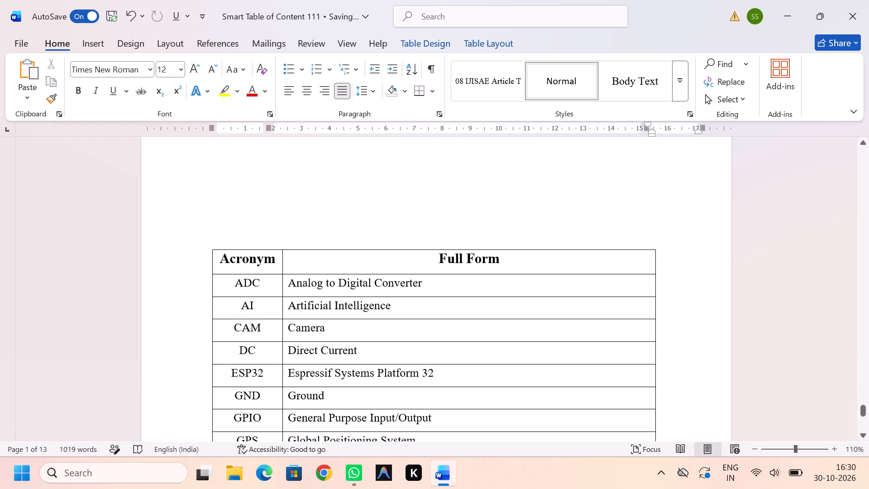
scroll(696, 291, "up", 2)
scroll(696, 291, "down", 1)
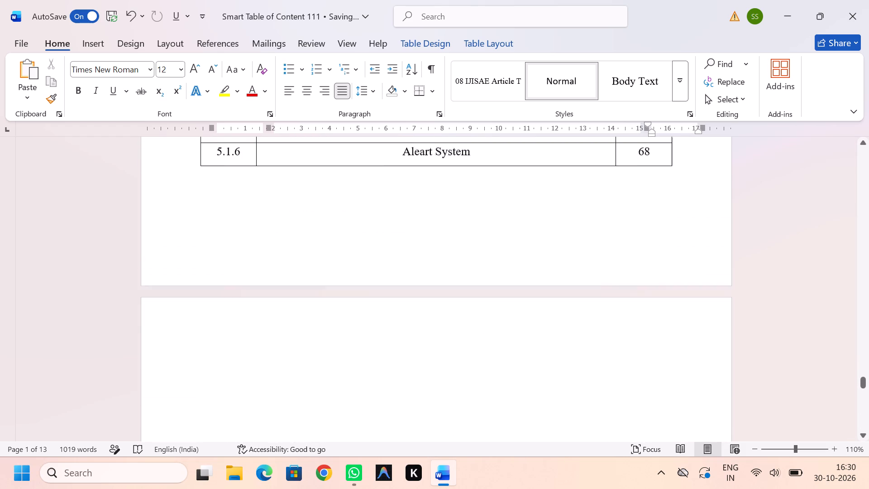
scroll(696, 291, "down", 2)
Copy the bold Acronym heading from below the acronym table to the empty line above the table.
scroll(696, 291, "up", 1)
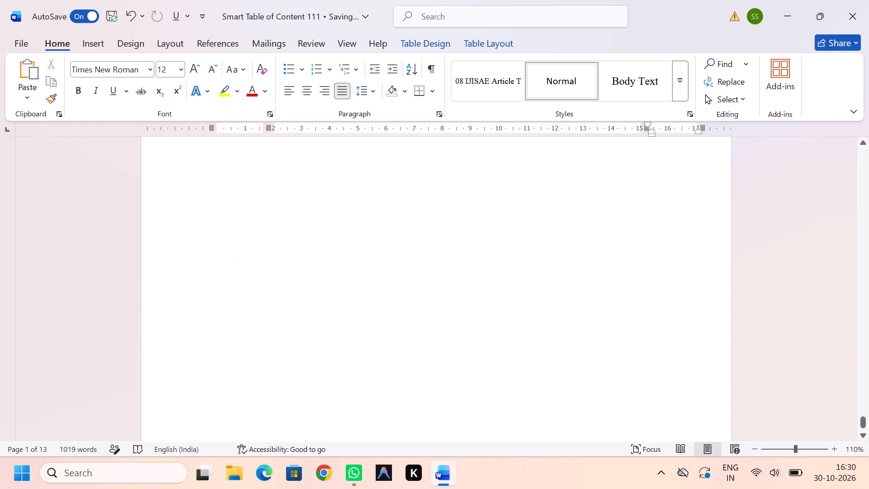
scroll(696, 291, "up", 2)
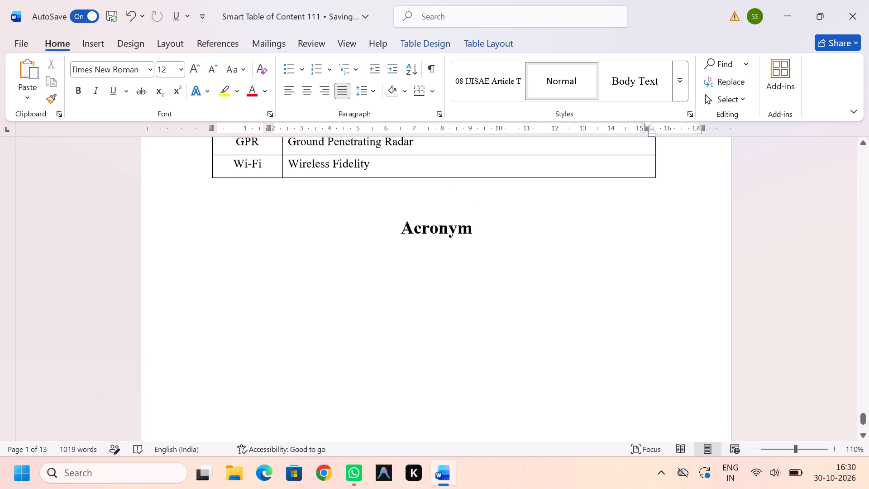
left_click_drag(472, 230, 388, 232)
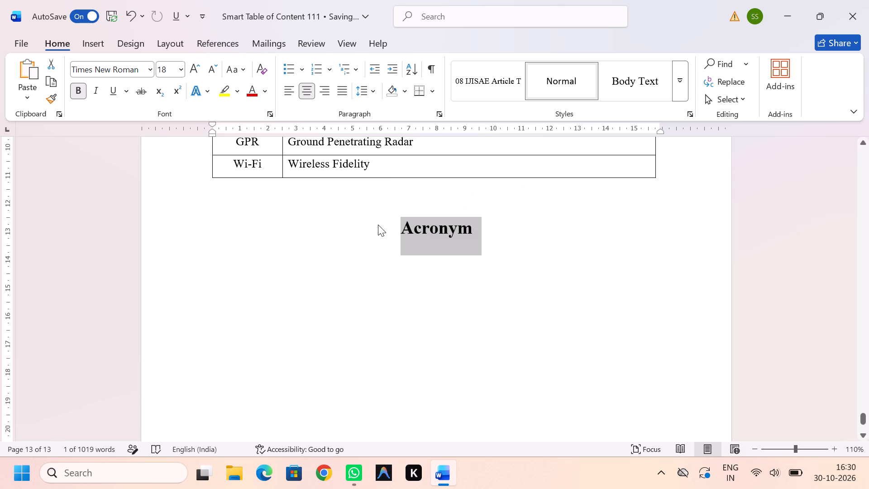
key("ctrl+c")
scroll(378, 225, "up", 2)
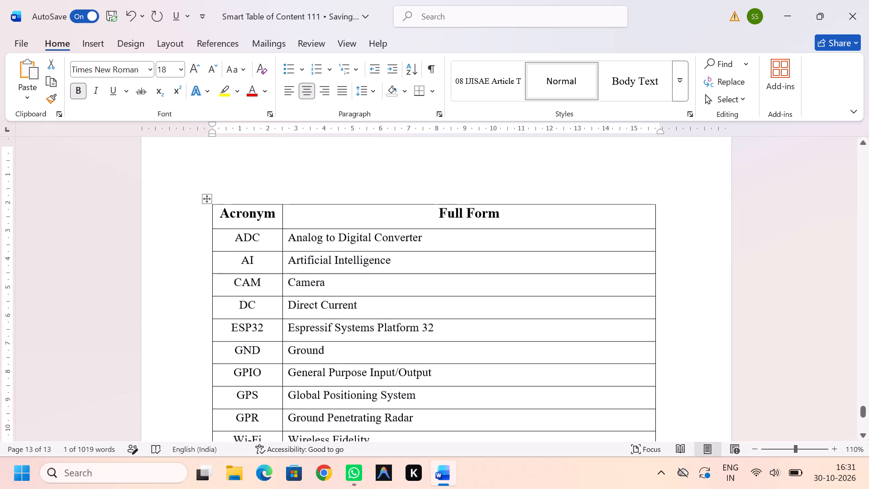
scroll(378, 225, "up", 2)
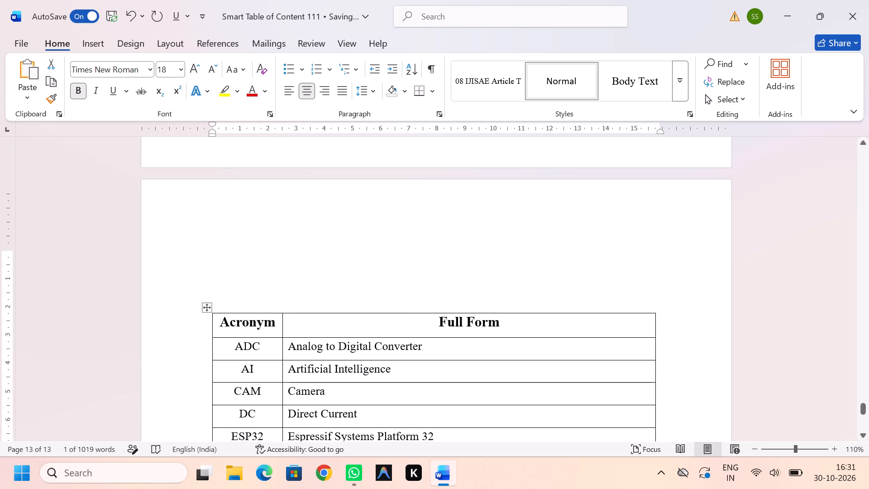
left_click(374, 281)
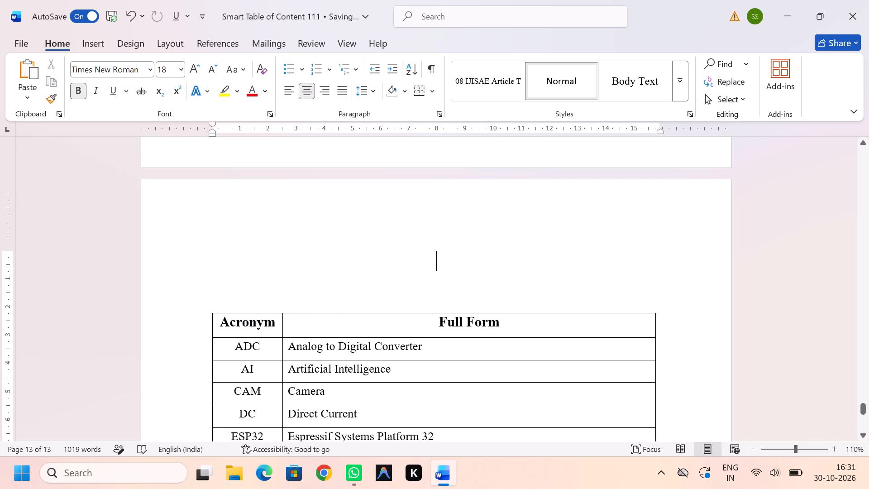
key("ctrl+v")
Delete the original Acronym heading below the acronym table.
scroll(374, 281, "down", 2)
scroll(374, 281, "right", 1)
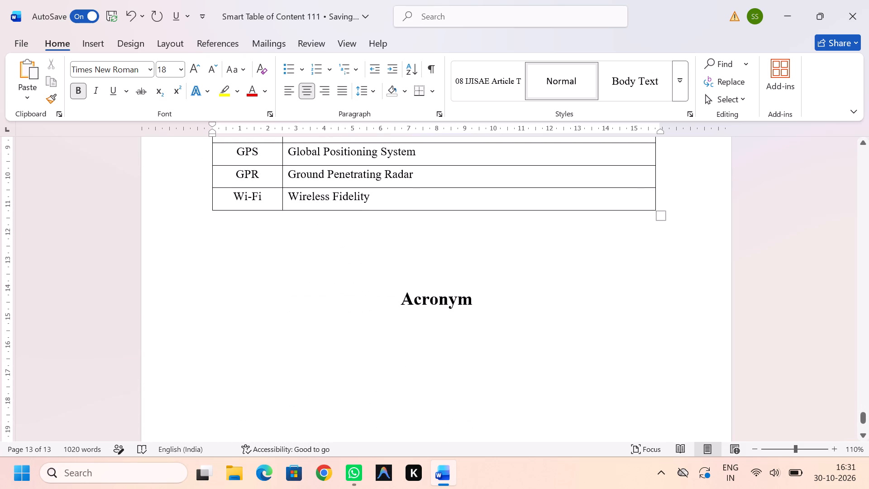
left_click(473, 300)
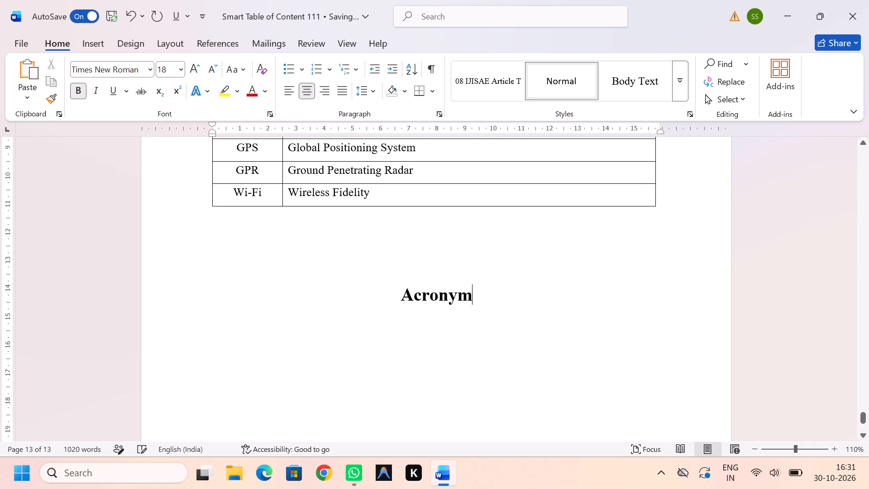
key("BackSpace")
key("BackSpace")
key("BackSpace")
key("BackSpace")
key("BackSpace")
key("BackSpace")
key("BackSpace")
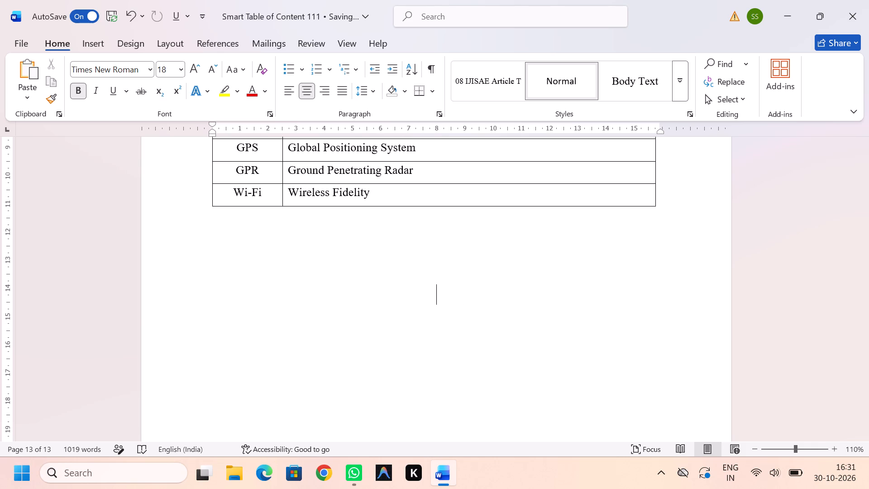
key("BackSpace")
Save the document with the relocated Acronym heading.
scroll(473, 300, "down", 1)
scroll(473, 300, "right", 1)
key("ctrl+s")
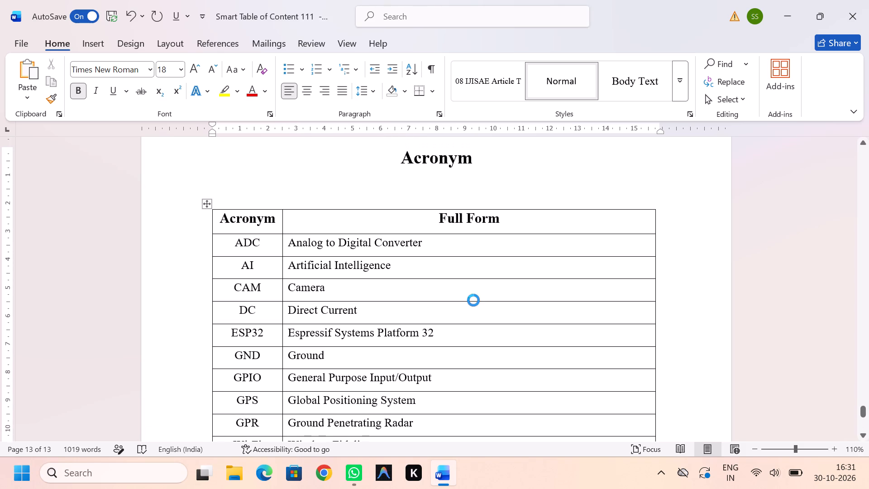
key("ctrl+s")
key("ctrl+s")
Look back through the document from the acronym page to the front contents table.
scroll(473, 300, "up", 16)
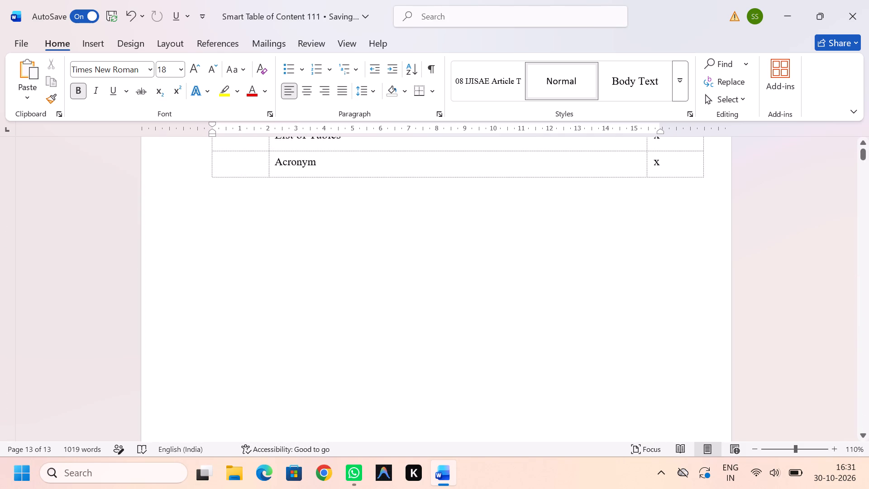
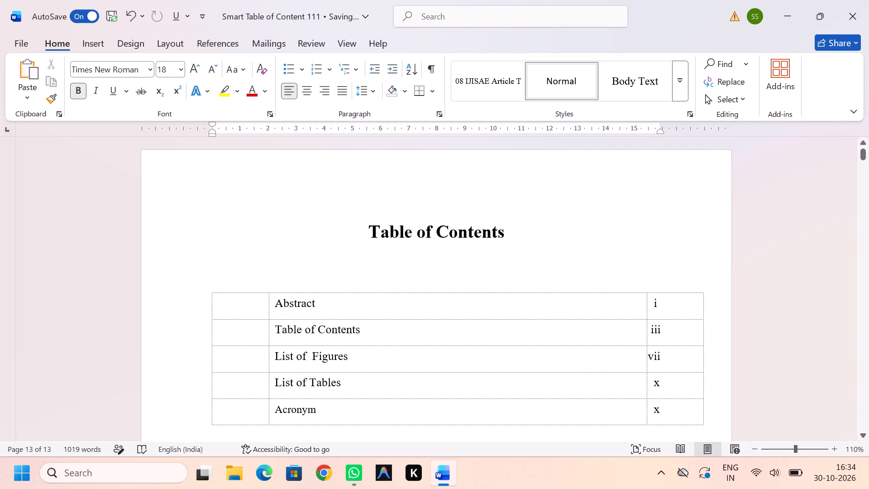
Open the Smart Front Page document from the desktop, leaving the table of contents document open.
left_click(783, 22)
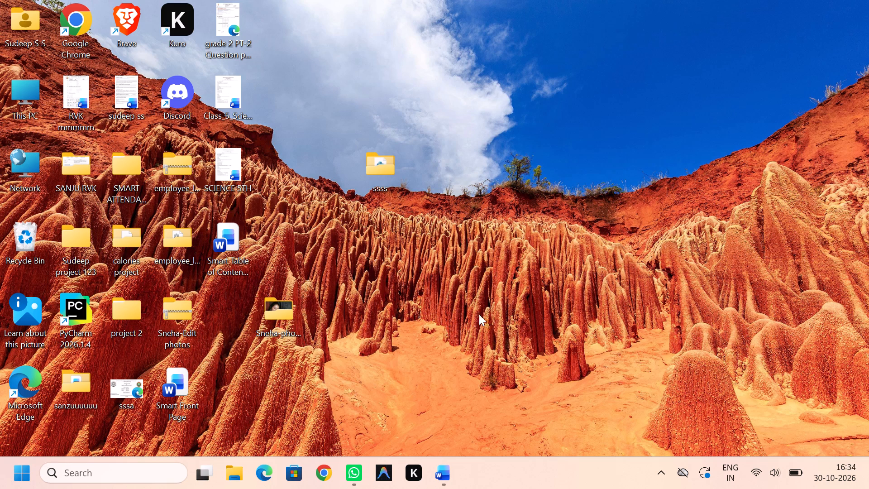
double_click(184, 388)
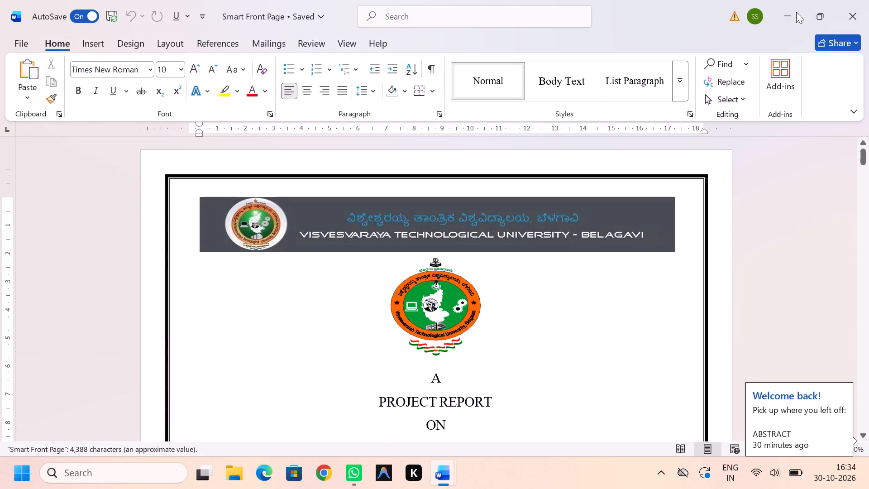
Minimize the Smart Front Page and Smart Table of Content 111 documents to return to the desktop.
left_click(796, 12)
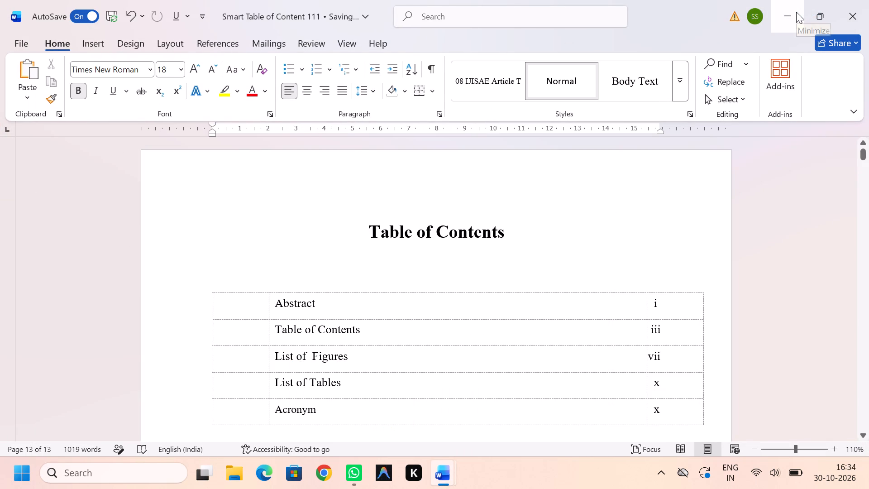
left_click(796, 12)
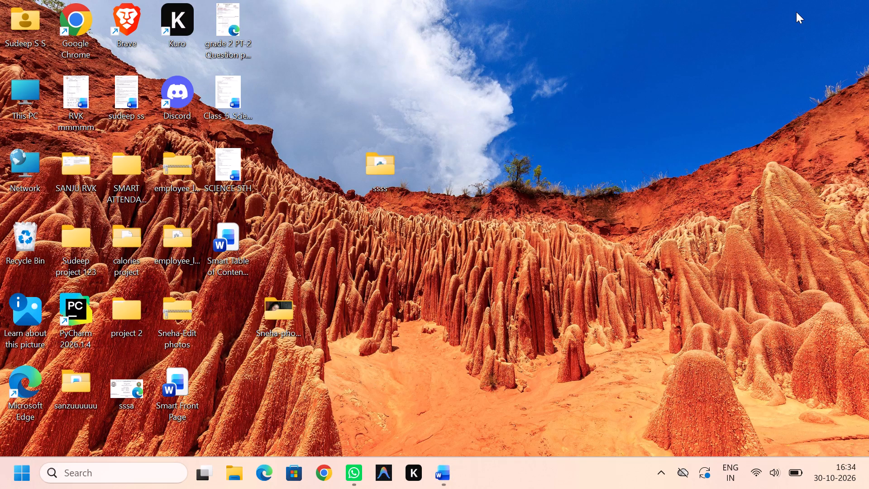
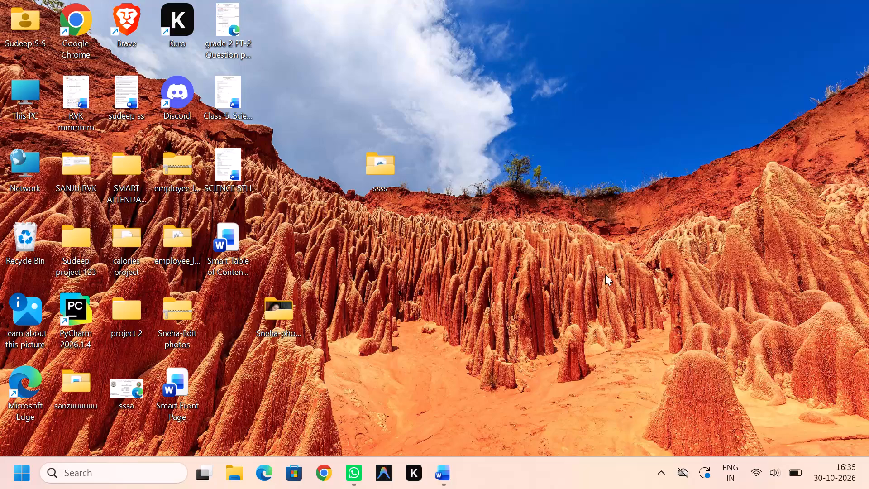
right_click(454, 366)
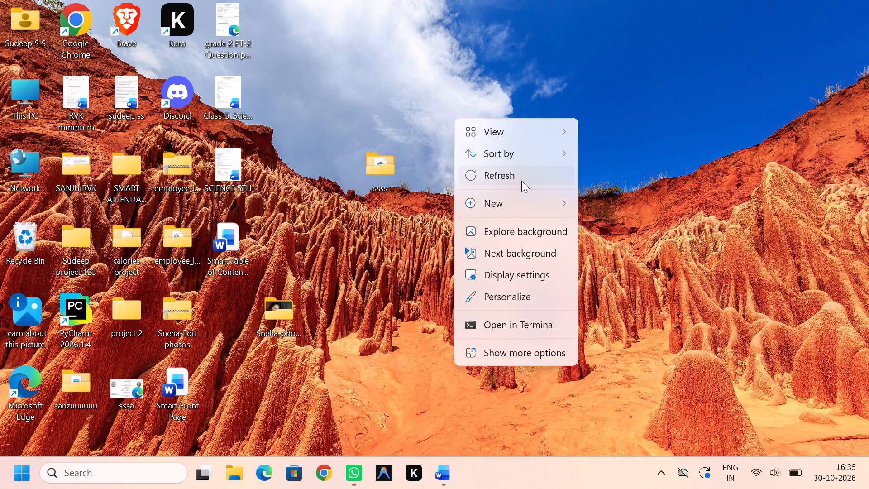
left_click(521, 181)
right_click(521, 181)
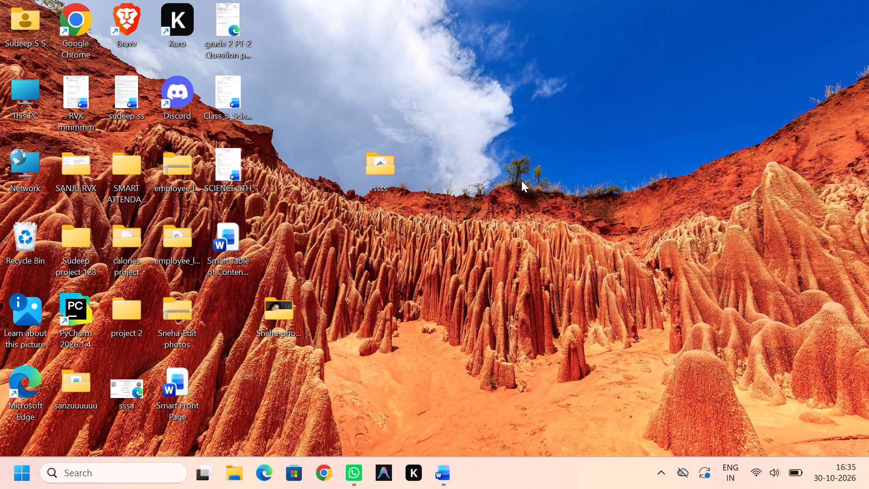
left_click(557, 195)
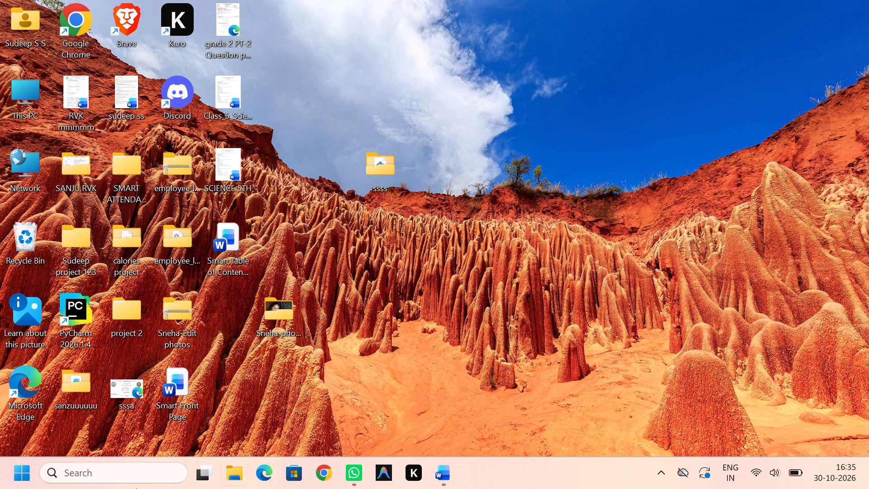
Find the Camera app through system search, take a series of webcam photos with it, and close it.
left_click(94, 473)
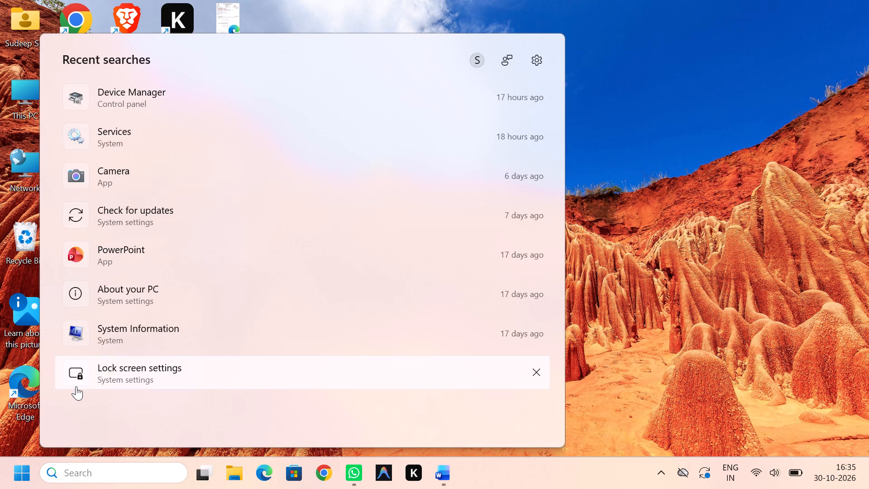
type("ca")
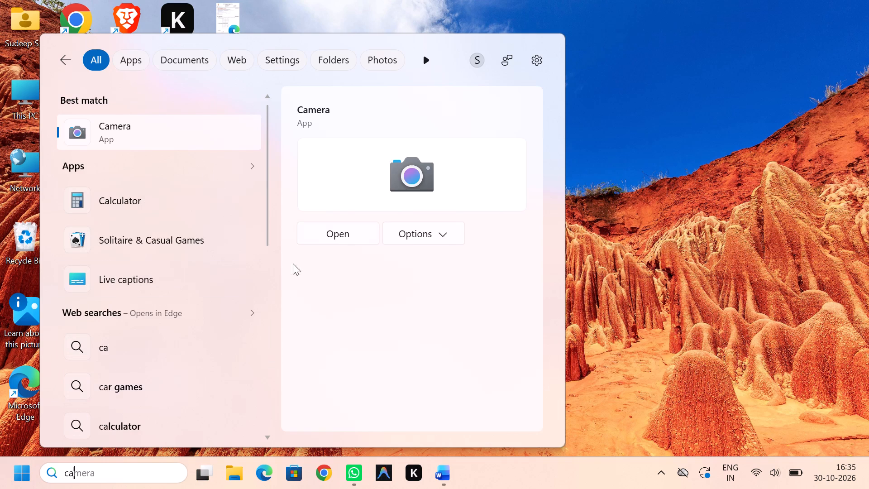
left_click(330, 235)
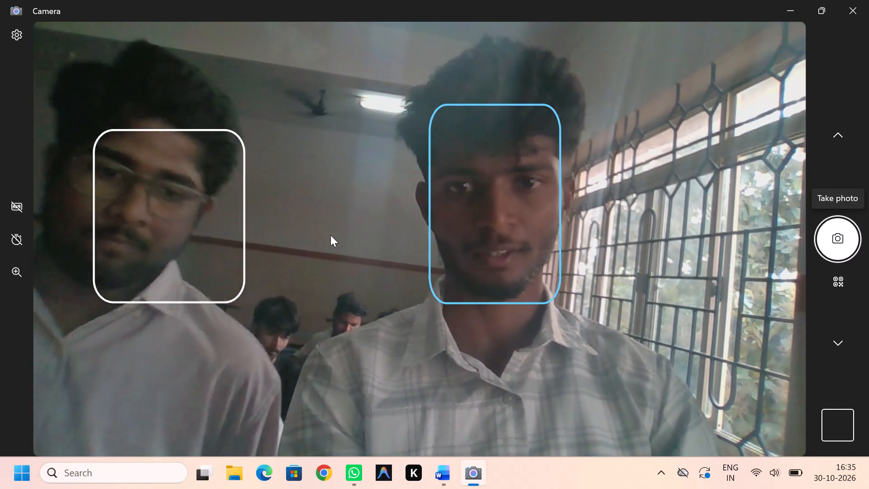
key("space")
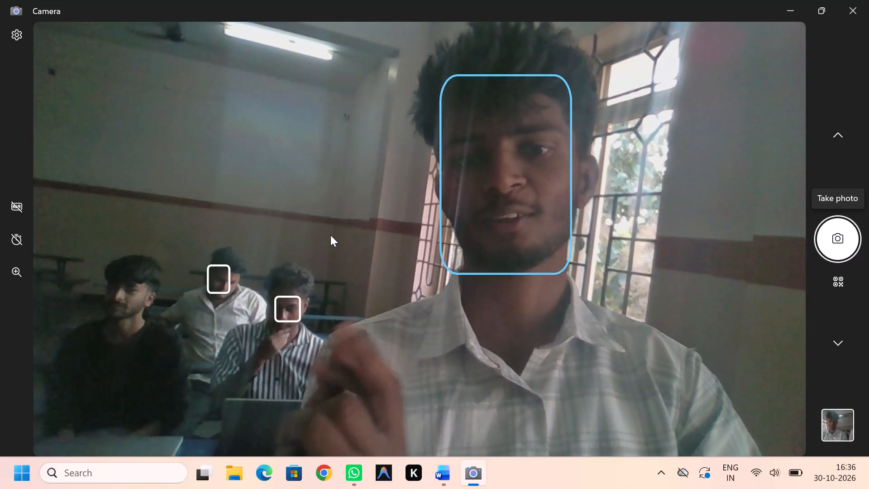
key("space")
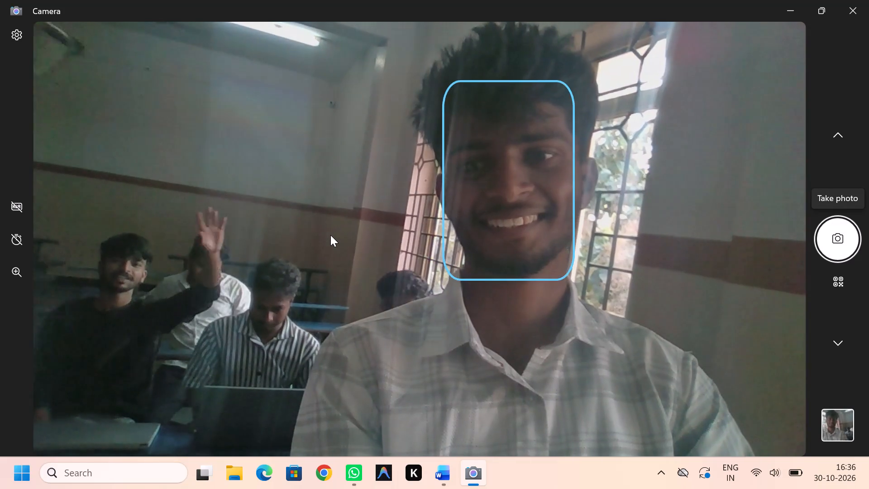
key("space")
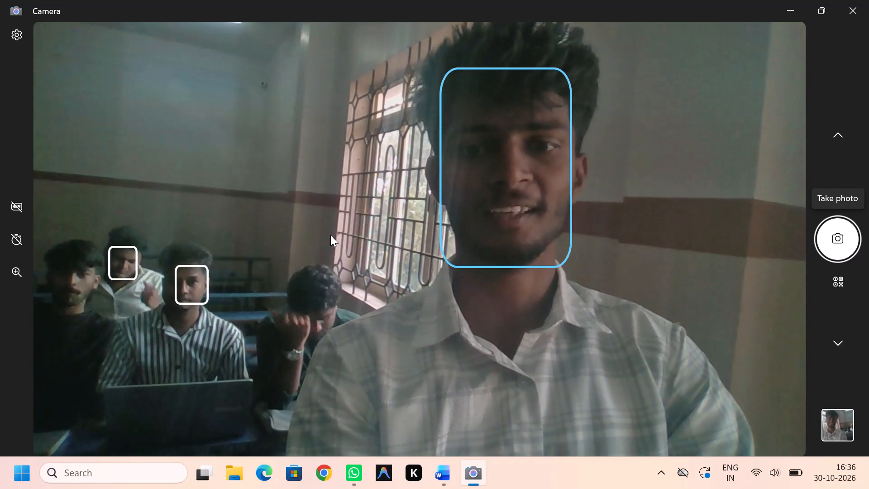
key("space")
key("space")
key("space")
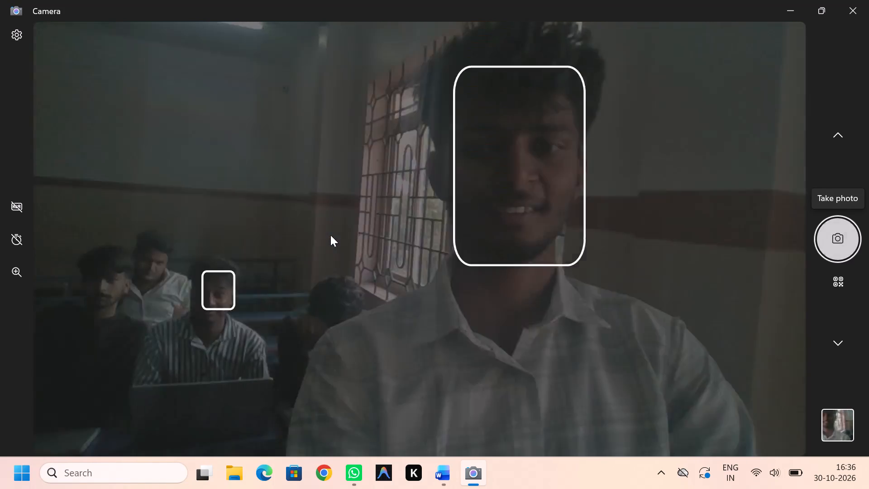
key("space")
key("space")
key("space")
key("space")
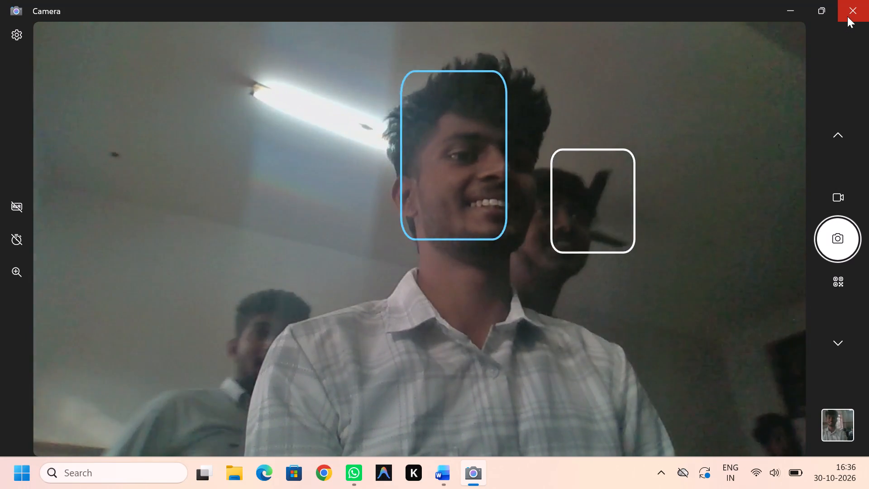
left_click(847, 16)
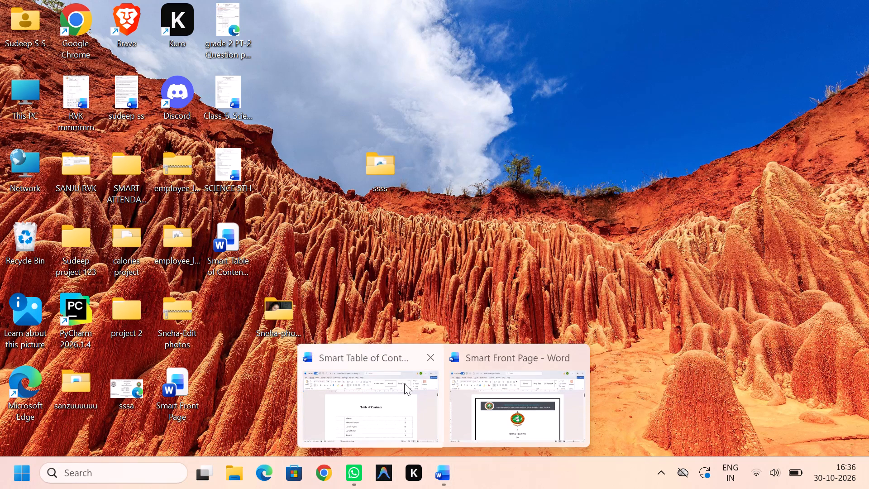
Return to the Smart Table of Content 111 document in Word and look through the pages after the contents table.
left_click(405, 381)
scroll(405, 381, "down", 2)
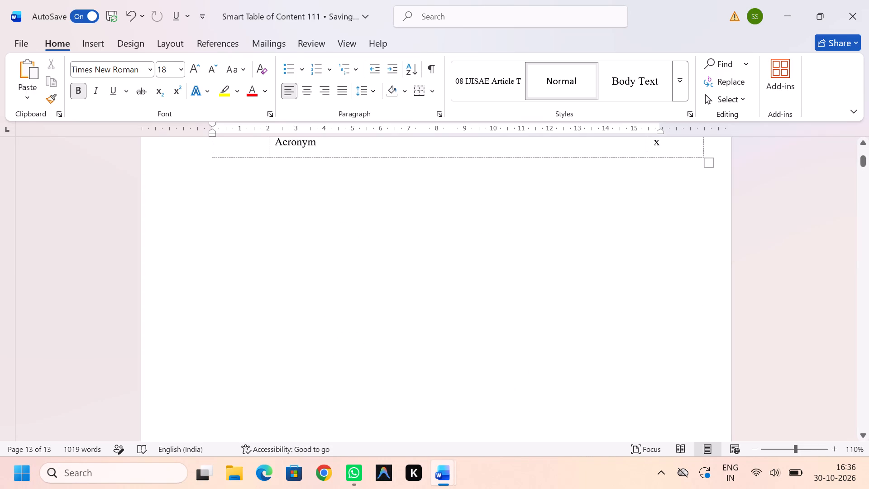
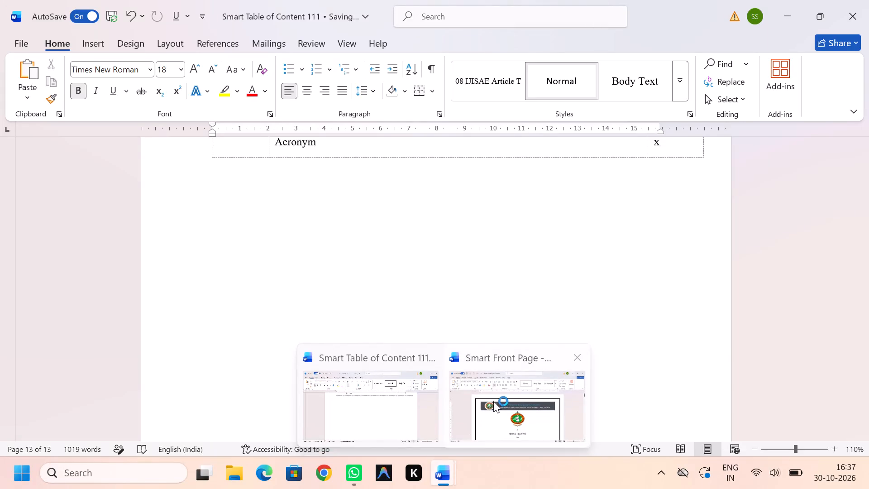
Switch to the Smart Front Page document and review it from the cover through the certificate, declaration, acknowledgement and abstract to the last page.
left_click(499, 396)
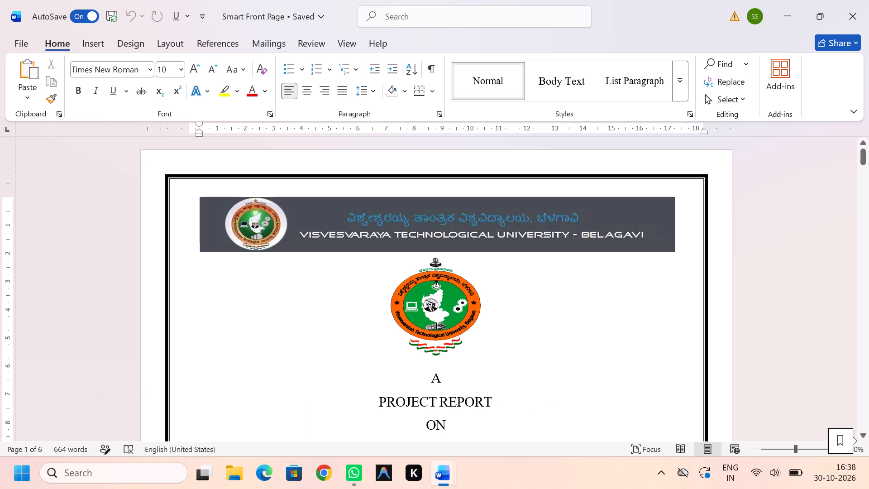
key("Down")
key("Down")
key("Down")
key("Down")
key("Down")
key("Down")
key("Down")
key("Down")
key("Down")
key("Down")
key("Down")
key("Down")
key("Down")
key("Down")
key("Down")
key("Down")
key("Down")
key("Down")
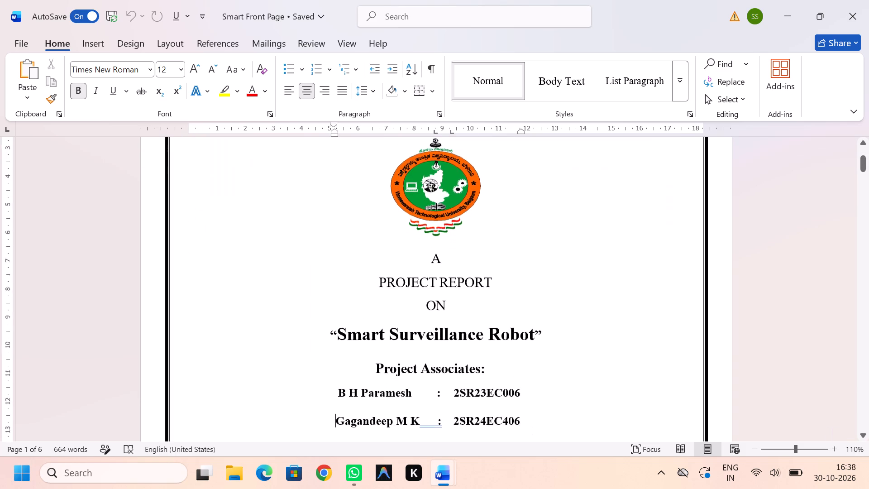
key("Down")
key("Down")
key("Down")
key("Down")
key("Down")
key("Down")
key("Down")
key("Down")
key("Down")
key("Down")
key("Down")
key("Down")
key("Down")
key("Down")
key("Down")
key("Down")
key("Down")
key("Down")
key("Down")
key("Down")
key("Down")
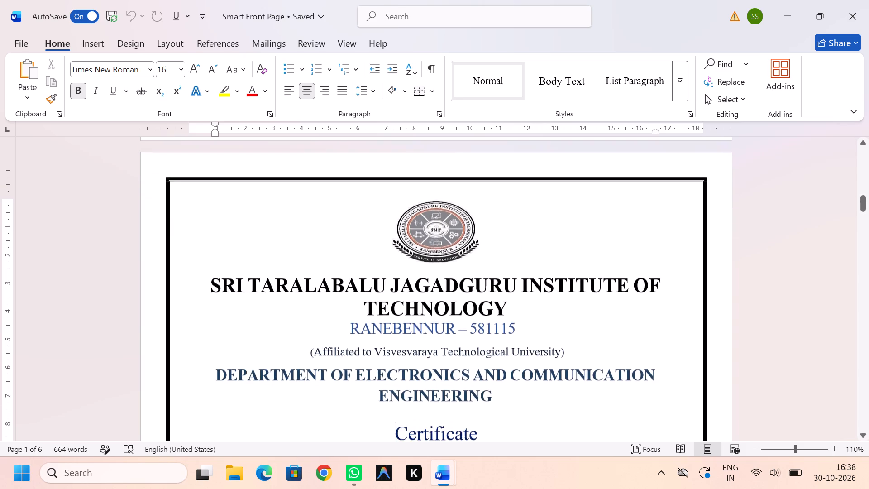
key("Down")
key("Down")
key("Down")
key("Down")
key("Down")
key("Down")
key("Down")
key("Down")
key("Down")
key("Down")
key("Down")
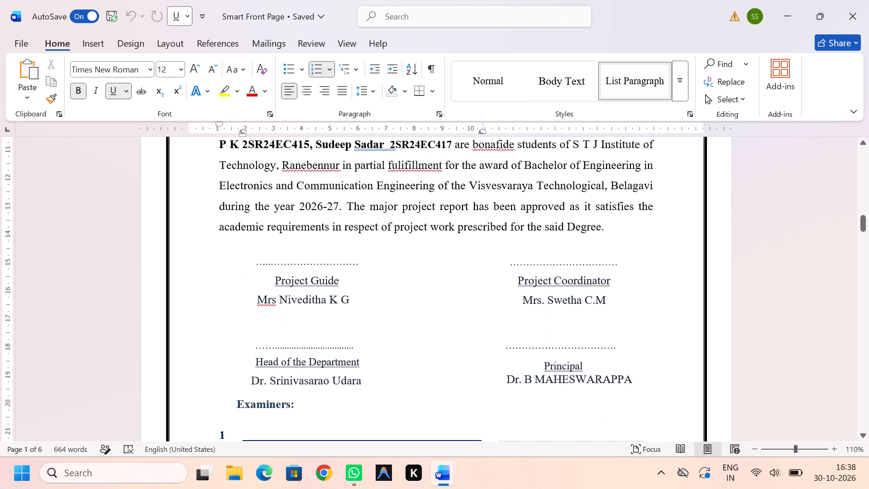
key("Down")
key("Down")
key("Down")
key("Down")
key("Down")
key("Down")
key("Down")
key("Down")
key("Down")
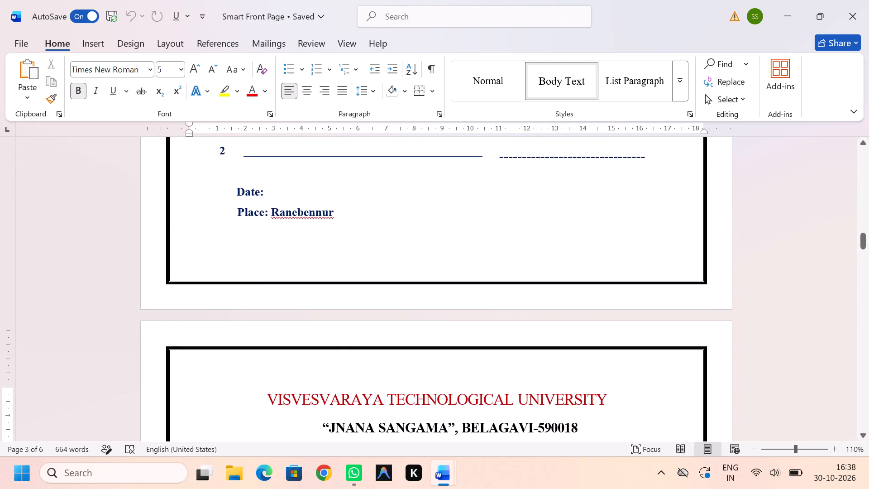
key("Down")
key("Down")
key("Down")
key("Down")
key("Down")
key("Down")
key("Down")
key("Down")
key("Down")
key("Down")
key("Down")
key("Down")
key("Down")
key("Down")
key("Down")
key("Down")
key("Down")
key("Down")
key("Down")
key("Down")
key("Down")
key("Down")
key("Down")
key("Down")
key("Down")
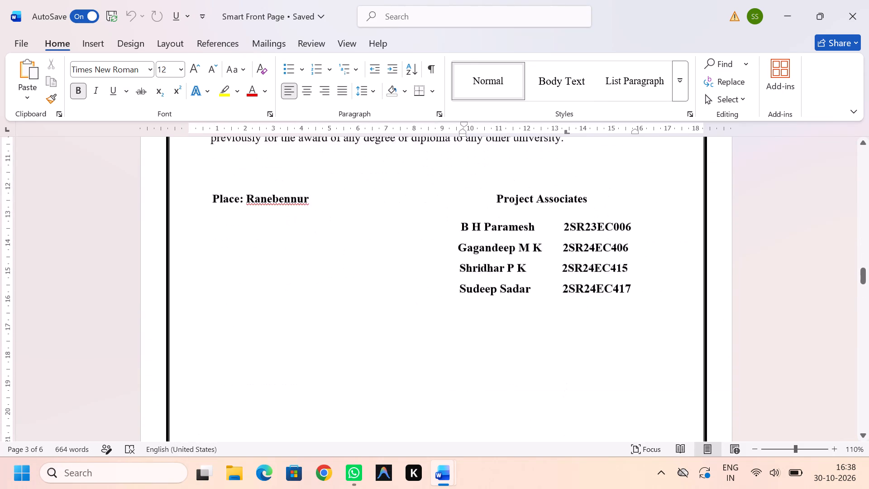
key("Down")
key("Down")
key("Down")
key("Down")
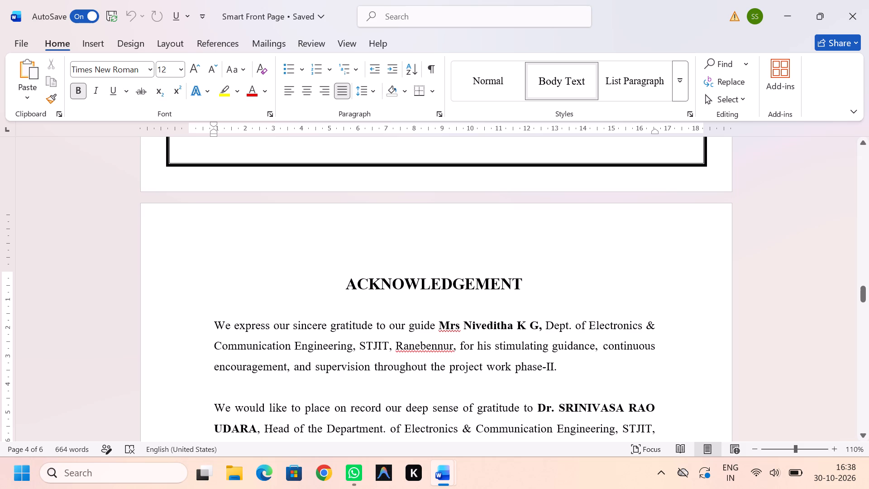
key("Down")
key("Down")
key("Down")
key("Down")
key("Down")
key("Down")
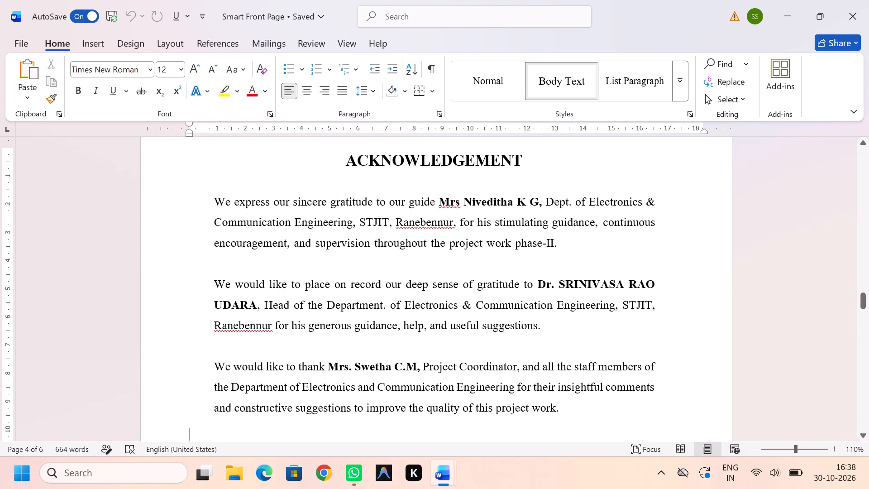
key("Down")
key("Down")
key("Down")
key("Down")
key("Down")
key("Down")
key("Down")
key("Down")
key("Down")
key("Down")
key("Down")
key("Down")
key("Down")
key("Down")
key("Down")
key("Down")
key("Down")
key("Down")
key("Down")
key("Down")
key("Down")
key("Down")
key("Down")
key("Down")
key("Down")
key("Down")
key("Down")
key("Down")
key("Down")
key("Down")
key("Down")
key("Down")
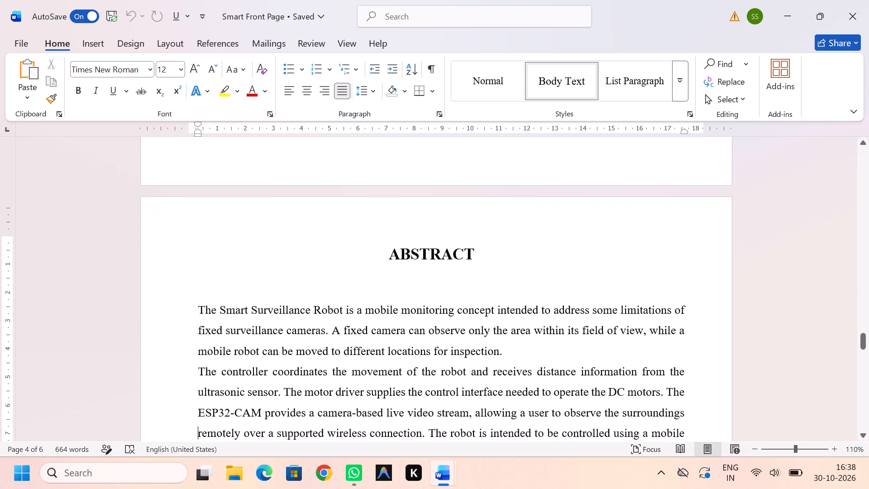
key("Down")
key("Down")
key("Down")
key("Down")
key("Down")
key("Down")
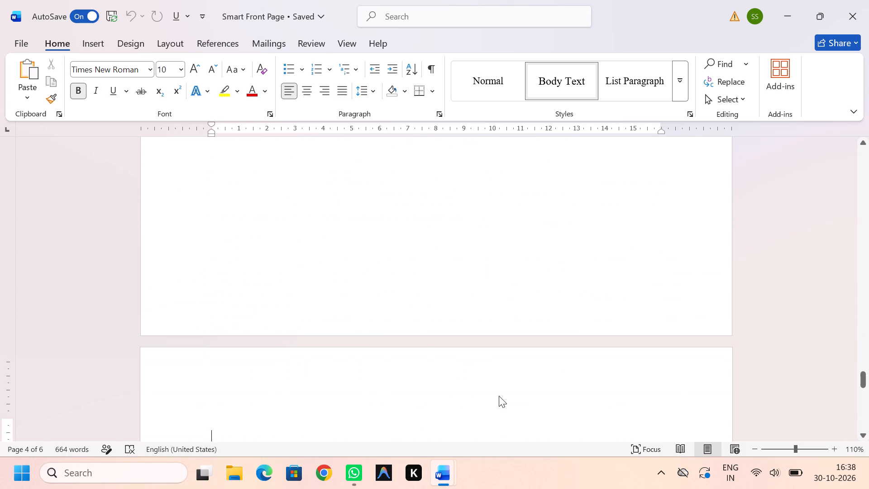
Return to the Smart Table of Content 111 document and view the Table of Contents heading and its table of front-matter entries.
left_click(447, 470)
left_click(385, 422)
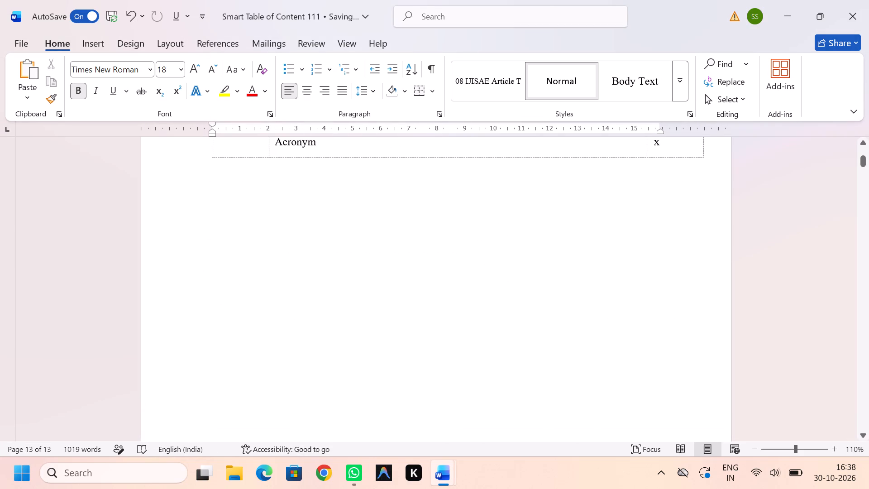
scroll(385, 422, "up", 2)
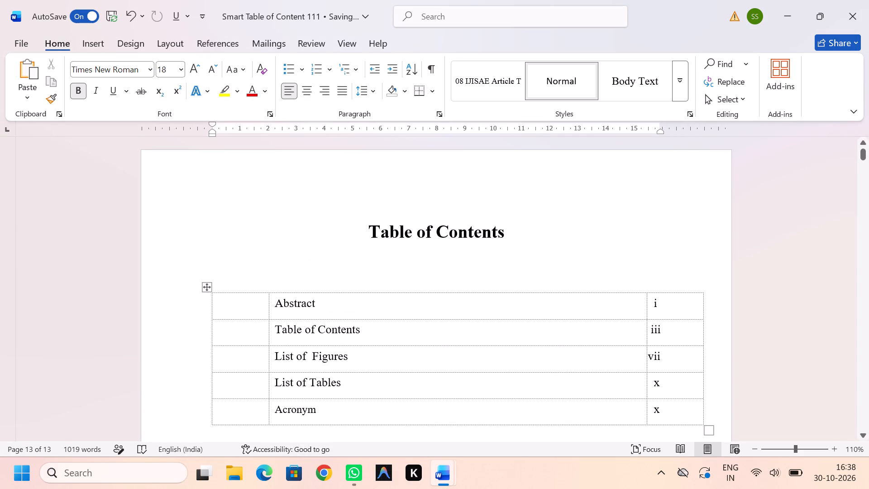
left_click(824, 366)
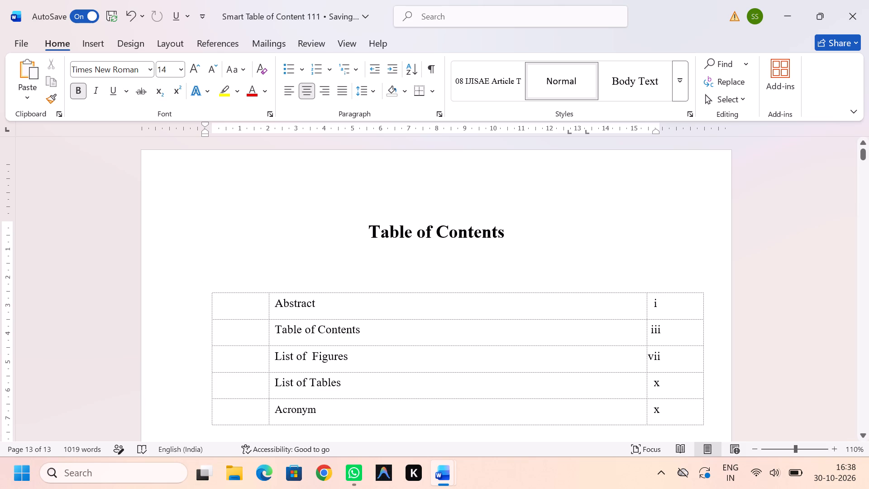
Look through the contents document from the front-matter entries to the Chapter 1 Introduction table and back to its heading.
key("Down")
key("Down")
key("Down")
key("Down")
key("Down")
key("Down")
key("Down")
key("Down")
key("Down")
key("Down")
key("Down")
key("Down")
key("Down")
key("Down")
key("Down")
key("Down")
key("Down")
key("Down")
key("Down")
key("Down")
key("Down")
key("Down")
key("Down")
key("Down")
key("Down")
key("Down")
key("Down")
key("Down")
key("Down")
key("Down")
key("Down")
key("Down")
key("Down")
key("Down")
key("Down")
key("Down")
key("Down")
key("Down")
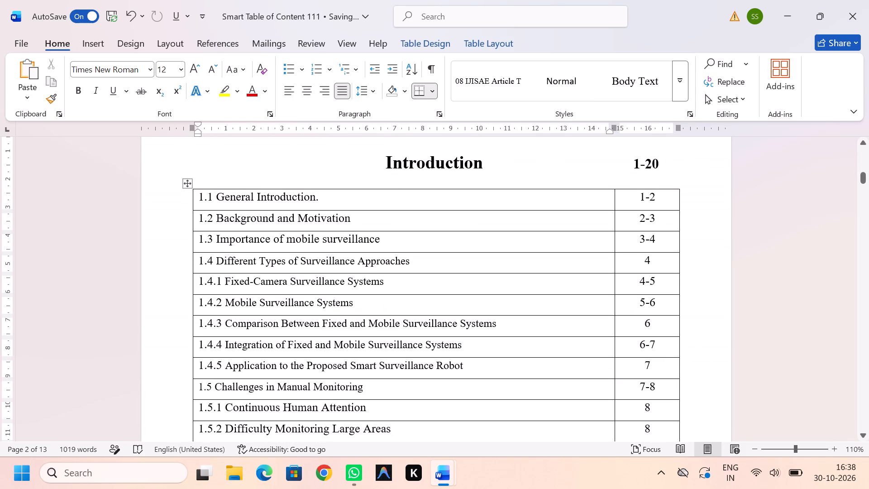
key("Up")
key("Up")
key("Up")
key("Up")
key("Up")
key("Up")
key("Up")
key("Up")
key("Up")
key("Up")
key("Up")
key("Up")
key("Up")
key("Up")
key("Up")
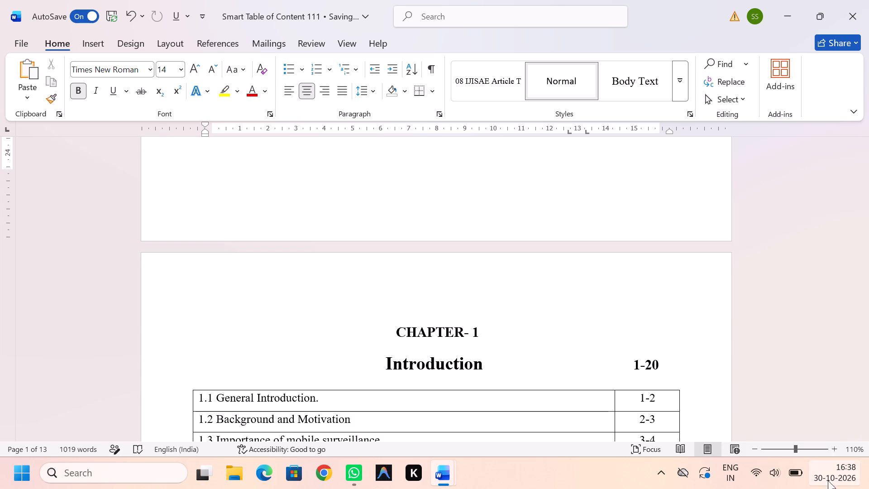
Set the border colour of the whole Chapter 1 Introduction contents table to white.
triple_click(866, 435)
triple_click(866, 435)
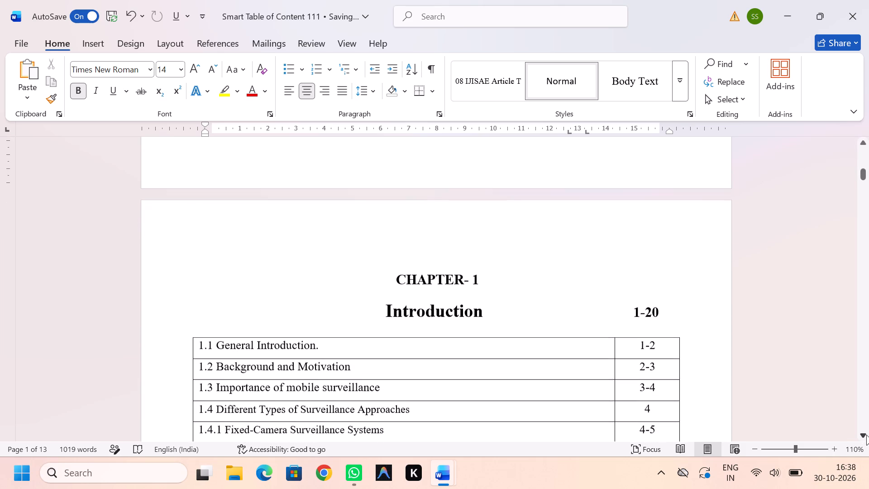
triple_click(866, 435)
triple_click(866, 435)
double_click(866, 435)
left_click_drag(866, 435, 0, 77)
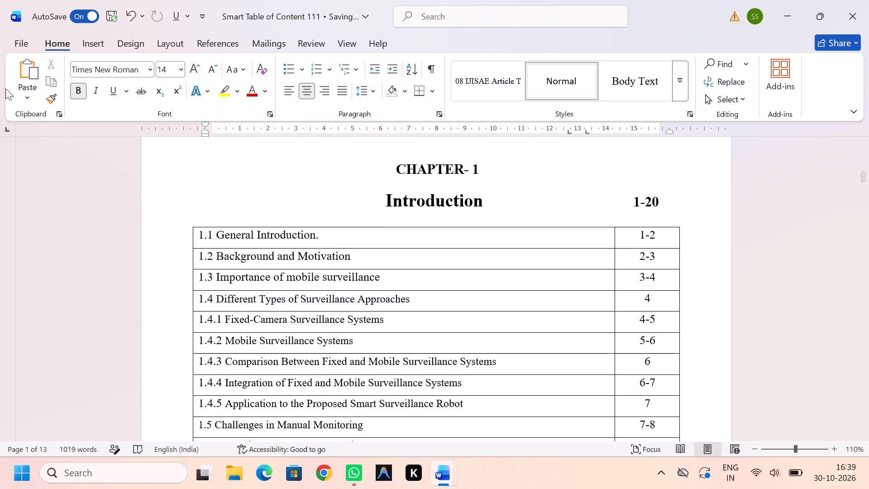
left_click(188, 221)
right_click(188, 221)
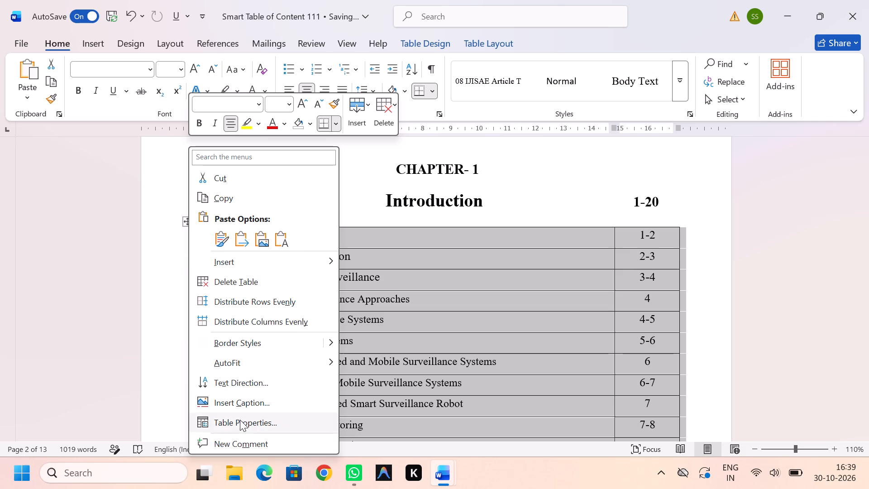
left_click(240, 420)
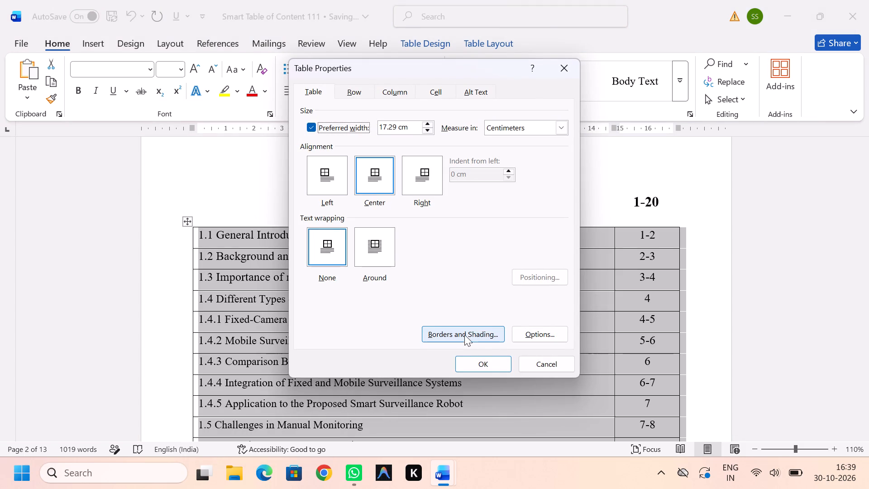
left_click(464, 335)
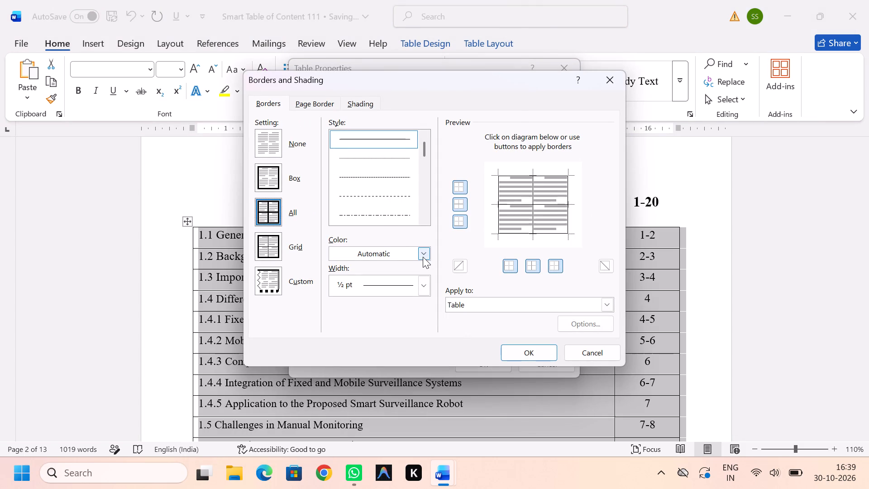
left_click(423, 257)
left_click(335, 69)
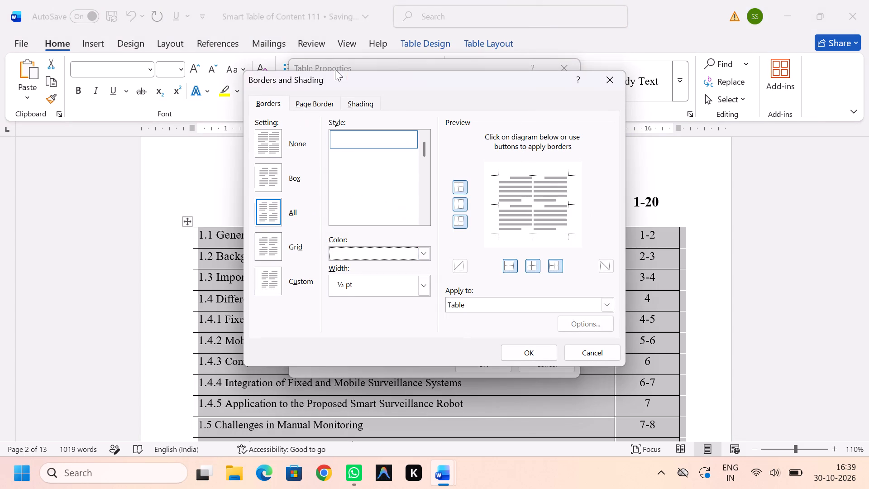
left_click(531, 345)
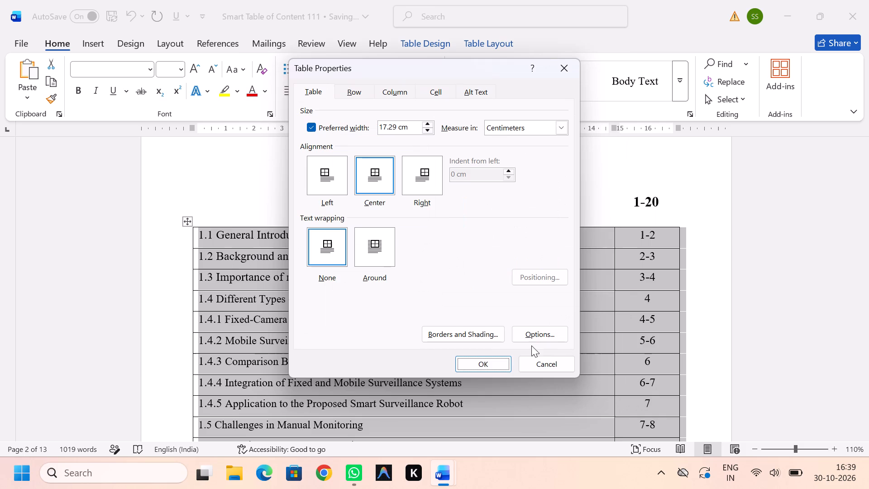
left_click(468, 365)
left_click(134, 304)
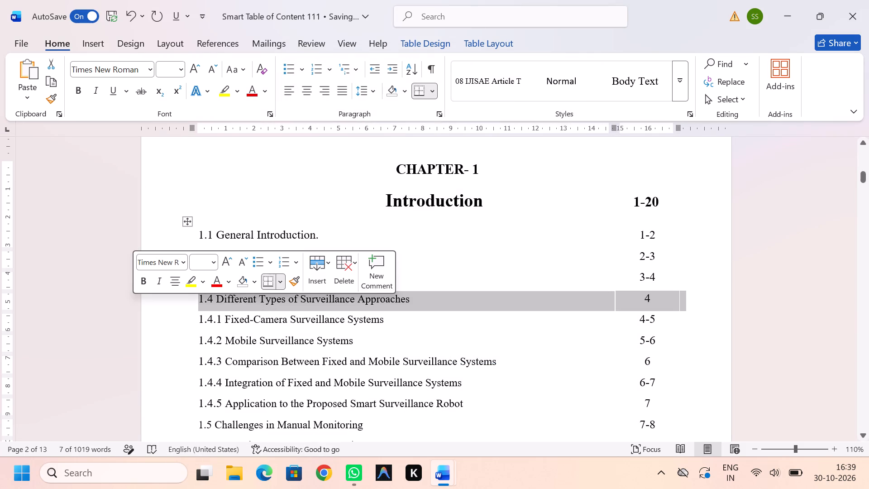
Left-align the page number of entry 1.4.3 in the Chapter 1 table.
left_click(644, 366)
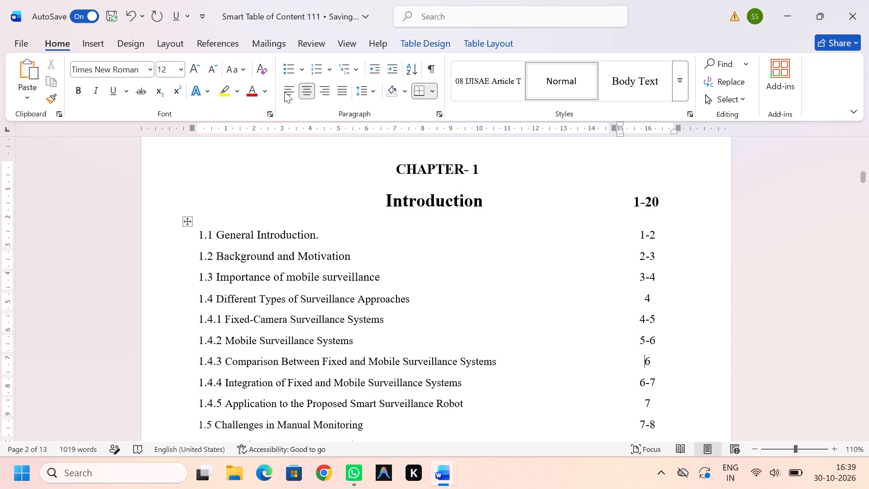
left_click(285, 85)
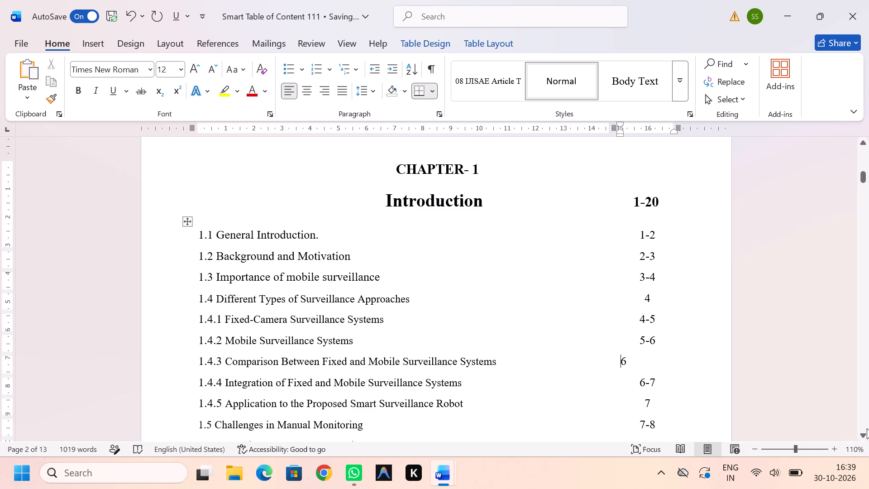
Look through the remaining Chapter 1 entries and the Chapter 2 Literature review table, returning to the end of the Chapter 1 table.
triple_click(862, 436)
triple_click(862, 436)
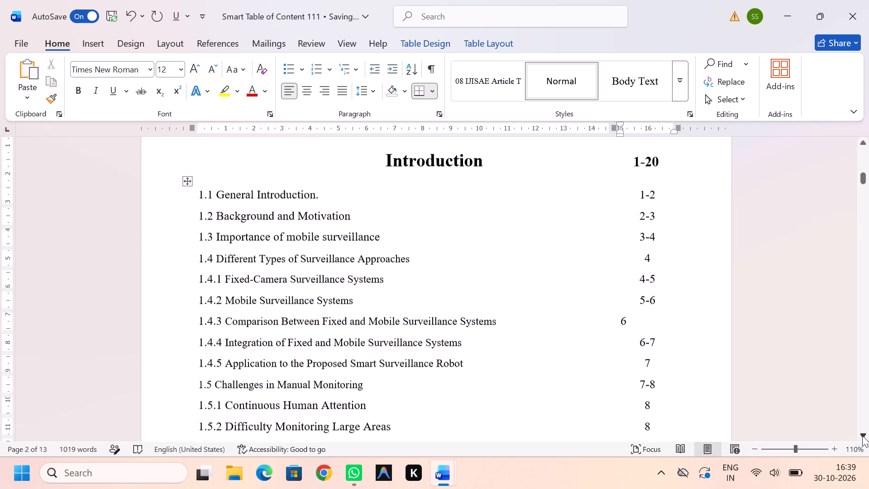
left_click(319, 367)
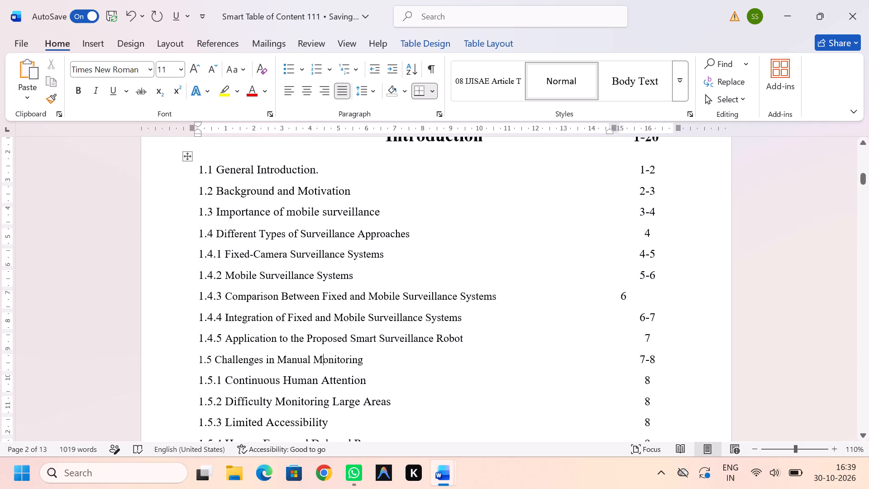
key("Down")
key("Down")
key("Down")
key("Down")
key("Down")
key("Down")
key("Down")
key("Down")
key("Down")
key("Down")
key("Down")
key("Down")
key("Down")
key("Down")
key("Down")
key("Down")
key("Down")
key("Down")
key("Down")
key("Down")
key("Down")
key("Down")
key("Down")
key("Down")
key("Down")
key("Down")
key("Down")
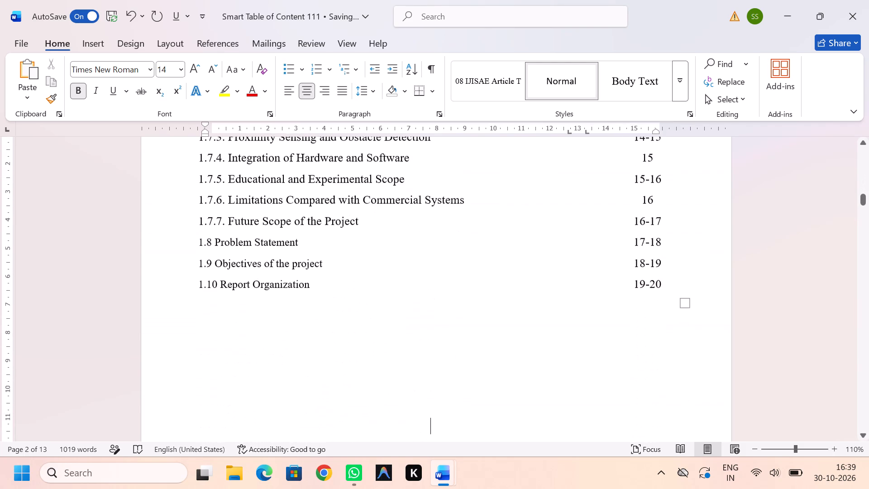
key("Down")
key("Down")
key("Down")
key("Down")
key("Down")
key("Down")
key("Down")
key("Down")
key("Down")
key("Down")
key("Down")
key("Down")
key("Down")
key("Down")
key("Down")
key("Down")
key("Down")
key("Down")
key("Down")
key("Down")
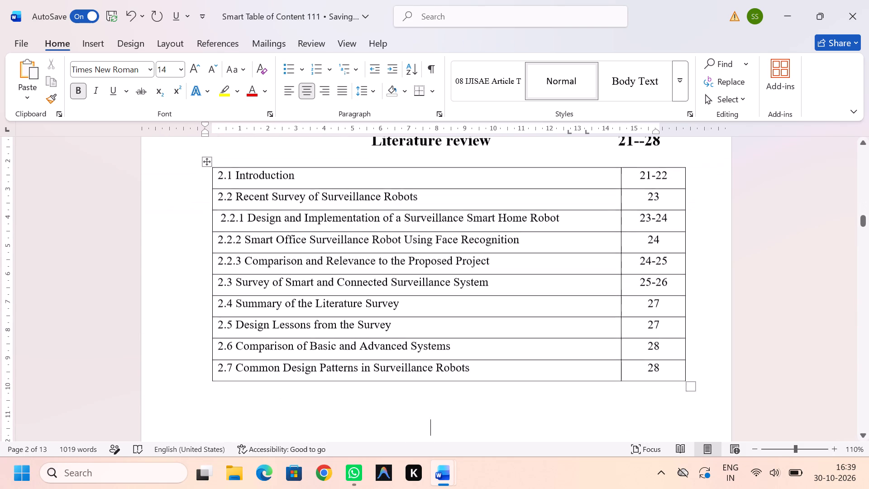
key("Down")
key("Up")
key("Up")
key("Up")
key("Up")
key("Up")
key("Up")
key("Up")
key("Up")
key("Up")
key("Up")
key("Up")
key("Up")
key("Up")
key("Up")
key("Up")
key("Up")
key("Up")
key("Up")
key("Up")
key("Up")
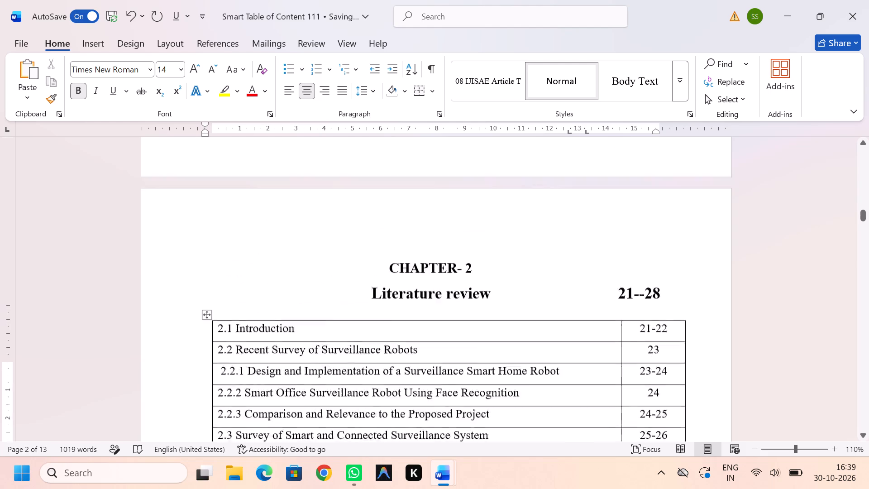
key("Up")
key("Up")
key("Up")
key("Up")
key("Up")
key("Up")
key("Up")
key("Up")
key("Up")
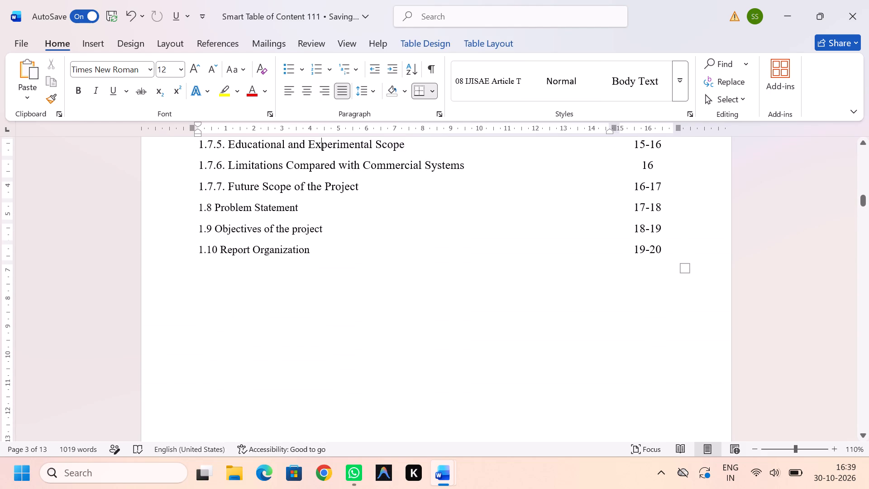
Look through the contents document from the end of the Chapter 1 table through the Chapter 2, 3 and 4 tables.
key("Down")
key("Down")
key("Down")
key("Down")
key("Down")
key("Down")
key("Down")
key("Down")
key("Down")
key("Down")
key("Down")
key("Down")
key("Down")
key("Down")
key("Down")
key("Down")
key("Down")
key("Down")
key("Down")
key("Down")
key("Down")
key("Down")
key("Down")
key("Down")
key("Down")
key("Down")
key("Down")
key("Down")
key("Down")
key("Down")
key("Down")
key("Down")
key("Down")
key("Down")
key("Down")
key("Down")
key("Down")
key("Down")
key("Down")
key("Down")
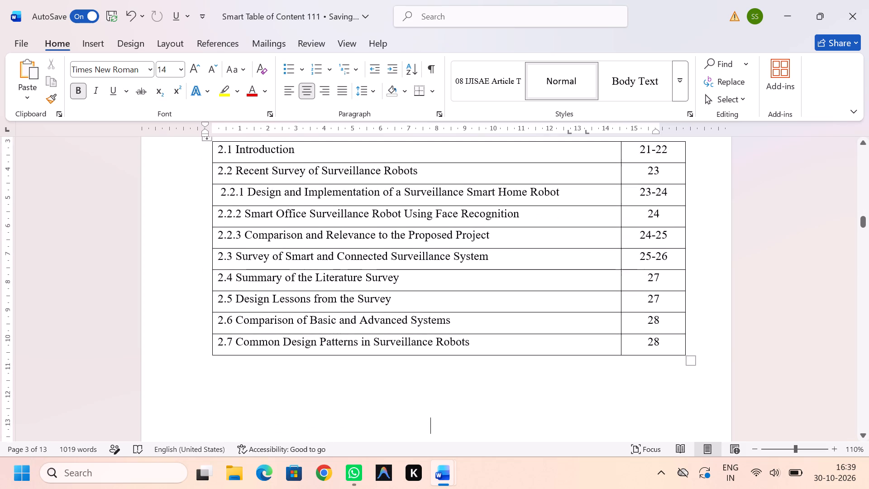
key("Down")
key("Down")
key("Down")
key("Down")
key("Down")
key("Down")
key("Down")
key("Down")
key("Down")
key("Down")
key("Down")
key("Down")
key("Down")
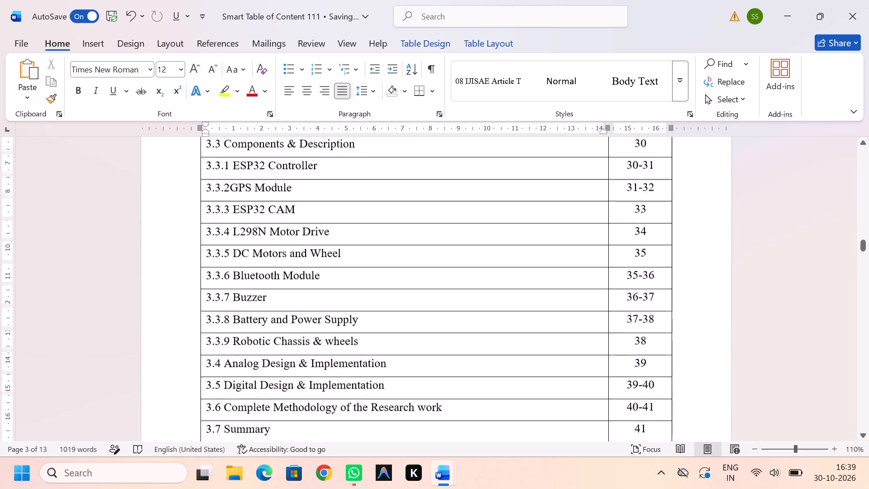
key("Down")
key("Down")
key("Down")
key("Down")
key("Down")
key("Down")
key("Down")
key("Down")
key("Down")
key("Down")
key("Down")
key("Down")
key("Down")
key("Down")
key("Down")
key("Down")
key("Down")
key("Down")
key("Down")
key("Down")
key("Down")
key("Down")
key("Down")
key("Down")
key("Down")
key("Down")
key("Down")
key("Down")
key("Down")
key("Down")
key("Down")
key("Down")
key("Down")
key("Down")
key("Down")
key("Down")
key("Down")
key("Down")
key("Down")
key("Down")
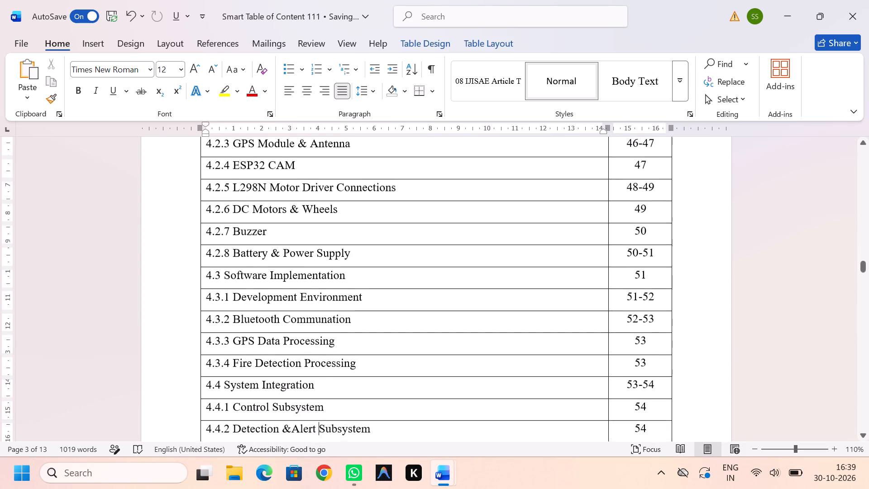
key("Down")
key("Down")
key("Down")
key("Down")
key("Down")
key("Down")
key("Down")
key("Down")
key("Down")
key("Down")
key("Down")
key("Down")
key("Down")
key("Down")
key("Down")
key("Down")
key("Down")
key("Down")
key("Down")
key("Down")
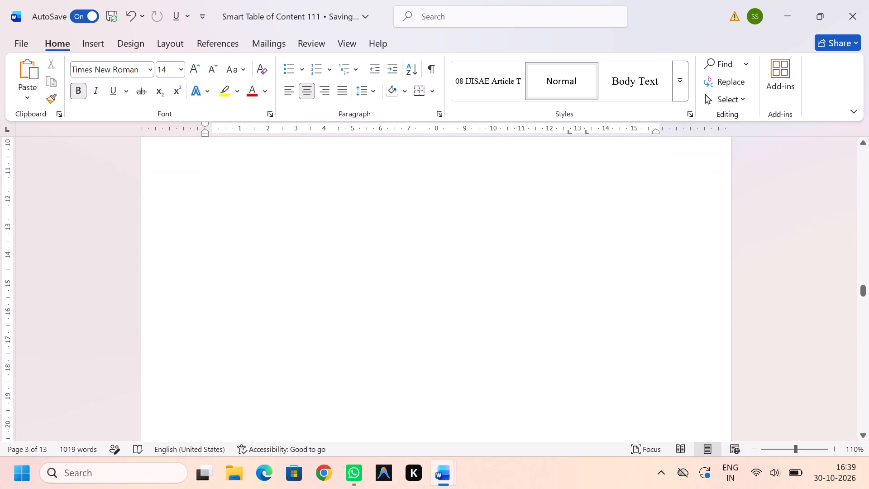
Look through the Chapter 5 contents table and the Chapter 6 Future Scope & Conclusion table.
key("Up")
key("Up")
key("Up")
key("Up")
key("Up")
key("Up")
key("Up")
key("Up")
key("Up")
key("Up")
key("Up")
key("Up")
key("Up")
key("Up")
key("Up")
key("Up")
key("Up")
key("Up")
key("Up")
key("Up")
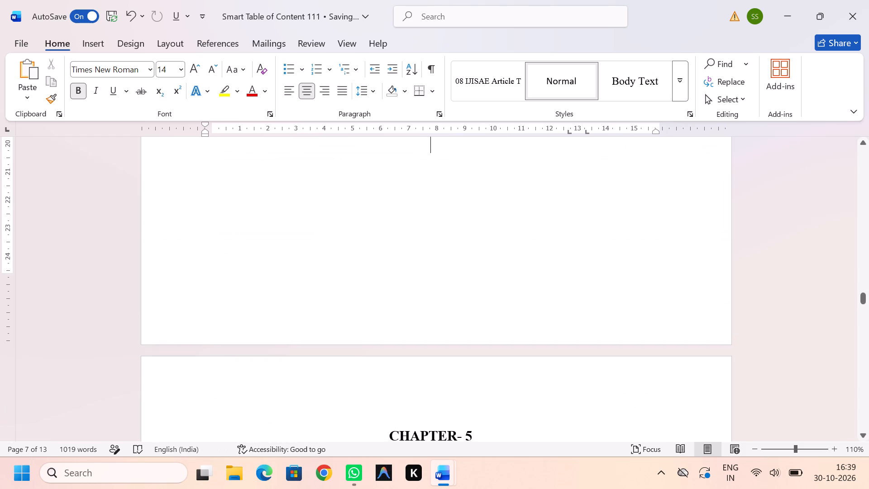
key("Down")
key("Down")
key("Down")
key("Down")
key("Down")
key("Down")
key("Down")
key("Down")
key("Down")
key("Down")
key("Down")
key("Down")
key("Down")
key("Down")
key("Down")
key("Down")
key("Down")
key("Down")
key("Down")
key("Down")
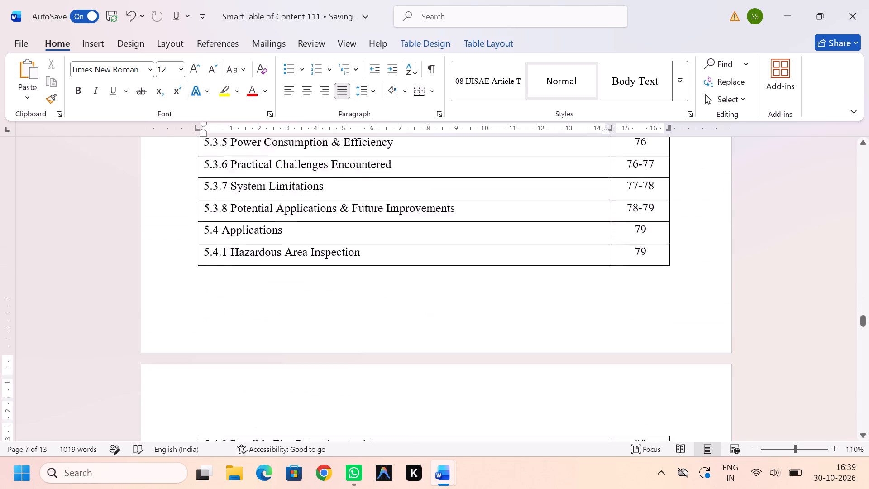
key("Down")
key("Down")
key("Down")
key("Down")
key("Down")
key("Down")
key("Down")
key("Down")
key("Down")
key("Down")
key("Down")
key("Down")
key("Down")
key("Down")
key("Down")
key("Down")
key("Down")
key("Down")
key("Down")
key("Down")
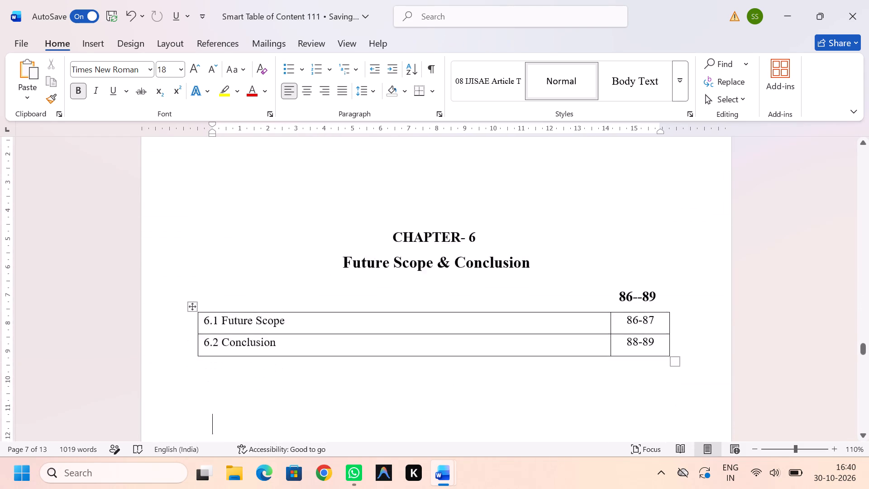
Look through the pages between the Chapter 6 table and the List of Figures, including the figure entries.
key("Down")
key("Down")
key("Down")
key("Down")
key("Down")
key("Down")
key("Down")
key("Down")
key("Down")
key("Down")
key("Down")
key("Down")
key("Down")
key("Down")
key("Down")
key("Down")
key("Down")
key("Down")
key("Down")
key("Down")
key("Down")
key("Down")
key("Down")
key("Down")
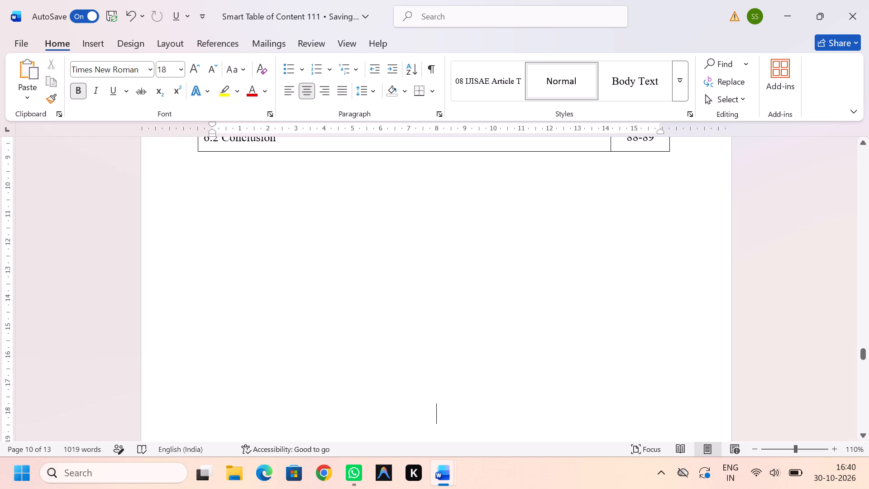
key("Down")
key("Down")
key("Down")
key("Down")
key("Up")
key("Up")
key("Up")
key("Up")
key("Up")
key("Up")
key("Up")
key("Up")
key("Up")
key("Up")
key("Up")
key("Up")
key("Up")
key("Up")
key("Up")
key("Up")
key("Up")
key("Up")
key("Up")
key("Up")
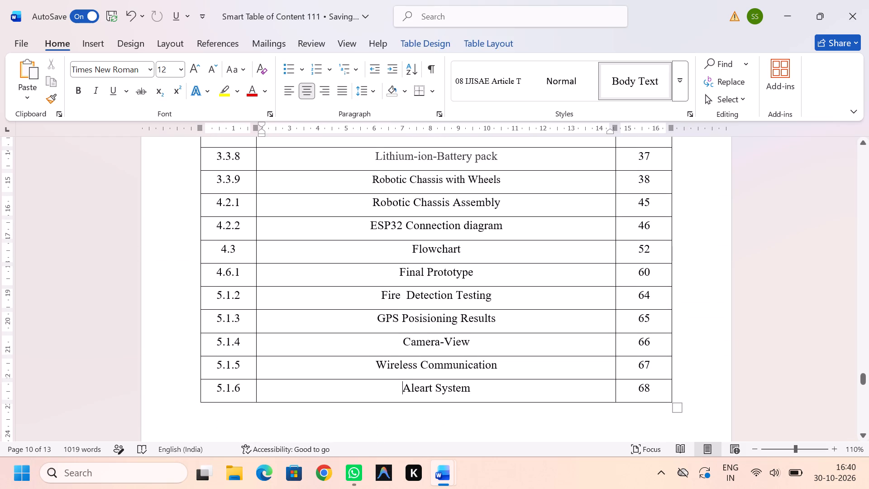
key("Up")
key("Up")
key("Up")
key("Up")
key("Up")
key("Up")
key("Up")
key("Up")
key("Up")
key("Up")
key("Up")
key("Up")
key("Up")
key("Up")
key("Up")
key("Up")
key("Up")
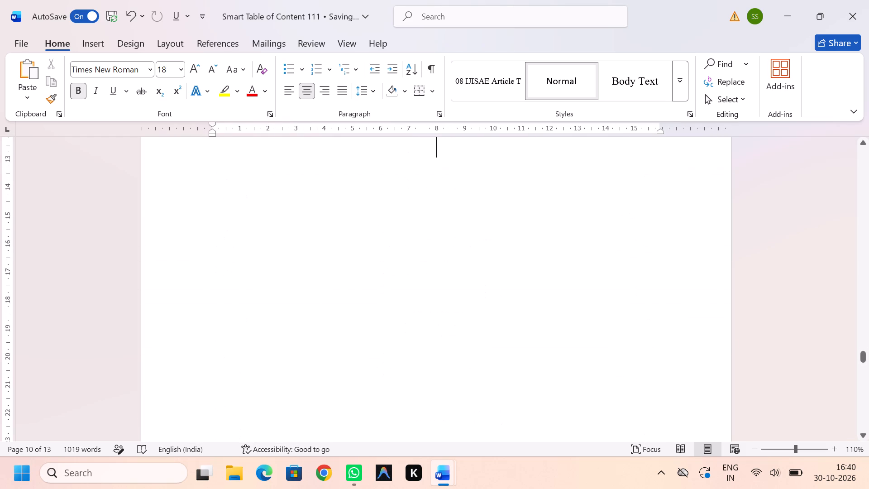
key("Down")
key("Down")
key("Down")
key("Down")
key("Down")
key("Down")
key("Down")
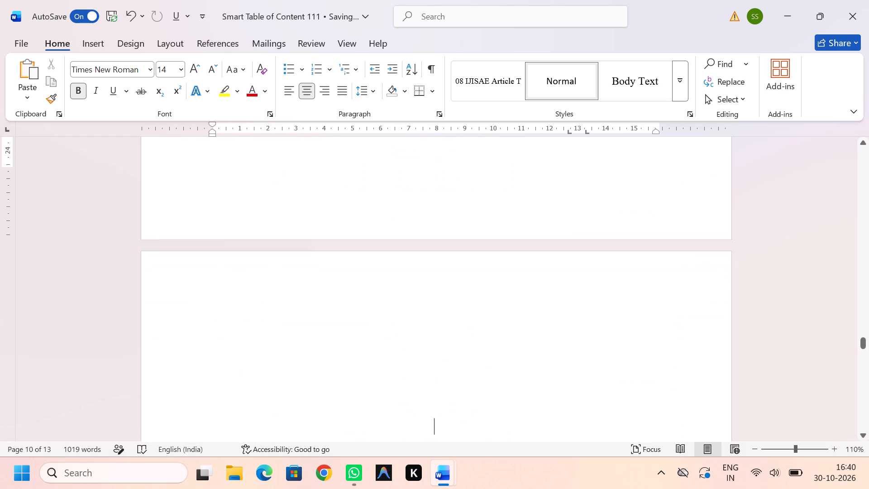
key("Down")
key("Down")
key("Down")
key("Down")
key("Down")
key("Down")
key("Down")
key("Down")
key("Down")
key("Down")
key("Down")
key("Down")
key("Down")
key("Down")
key("Down")
key("Down")
key("Down")
key("Down")
key("Down")
key("Down")
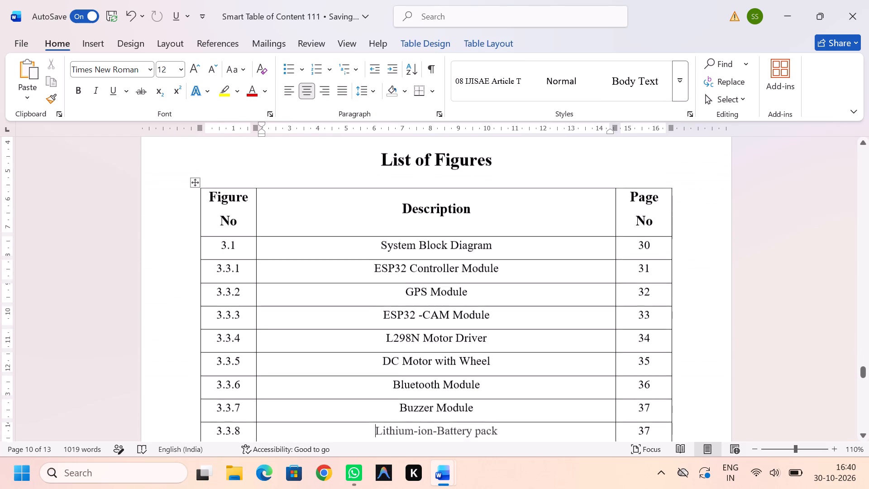
Look through the List of Figures table, from the Chapter 3 module entries to the Chapter 5 entries and back.
key("Down")
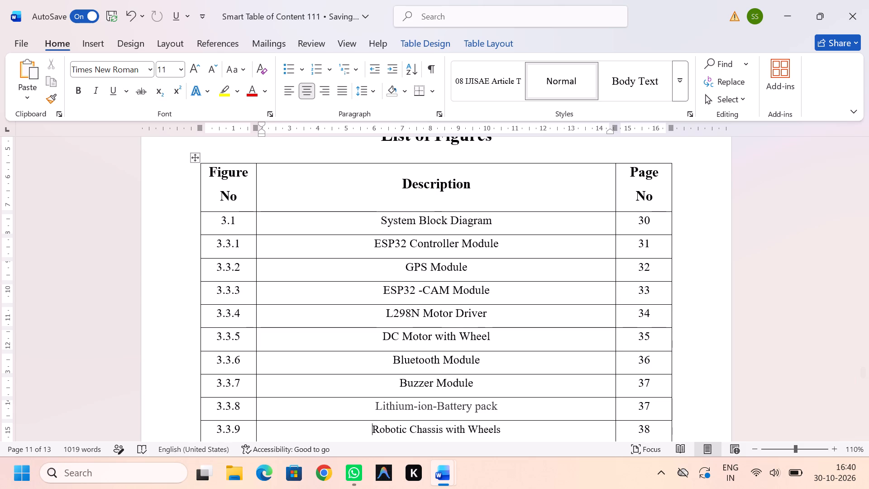
key("Down")
key("Down")
key("Down")
key("Down")
key("Down")
key("Down")
key("Down")
key("Down")
key("Down")
key("Down")
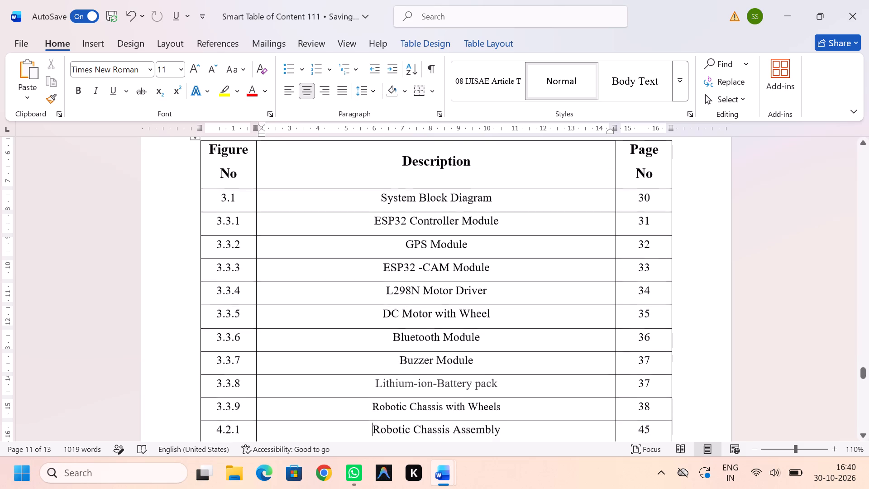
key("Up")
key("Up")
key("Up")
key("Up")
key("Up")
key("Up")
key("Up")
key("Up")
key("Up")
key("Up")
key("Up")
key("Up")
key("Up")
key("Up")
key("Up")
key("Up")
key("Up")
key("Up")
key("Up")
key("Up")
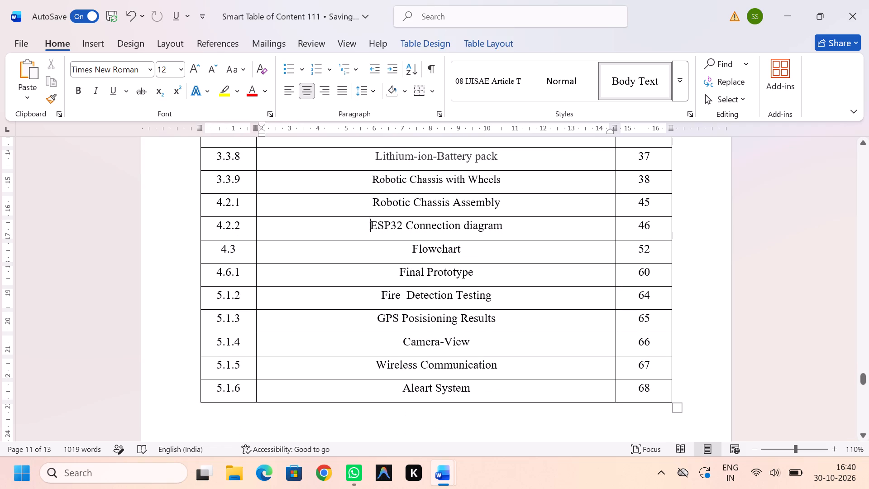
key("Down")
key("Down")
key("Down")
key("Down")
key("Down")
key("Down")
key("Down")
key("Down")
key("Down")
key("Down")
key("Down")
key("Down")
key("Down")
key("Down")
key("Down")
key("Down")
key("Down")
key("Down")
key("Down")
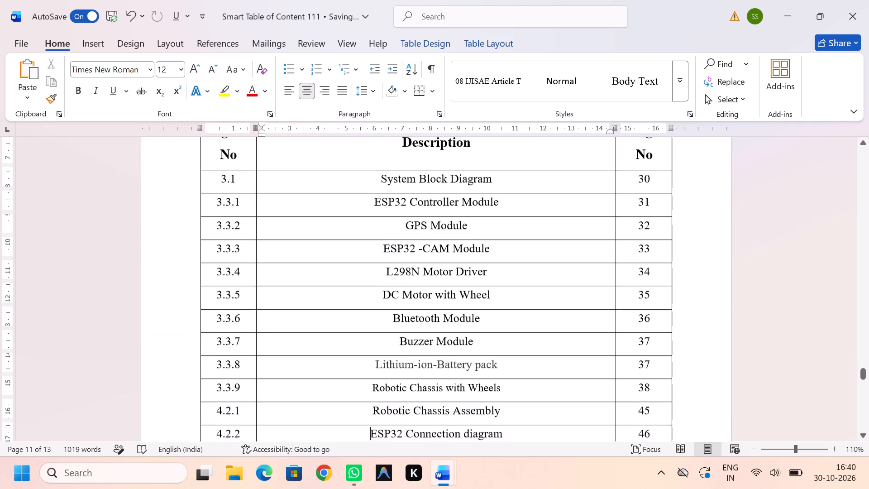
Look through the remaining List of Figures entries and on to the entries of the List of Tables.
key("Down")
key("Down")
key("Down")
key("Down")
key("Down")
key("Down")
key("Down")
key("Down")
key("Down")
key("Down")
key("Down")
key("Down")
key("Down")
key("Down")
key("Down")
key("Down")
key("Down")
key("Down")
key("Down")
key("Down")
key("Down")
key("Down")
key("Down")
key("Down")
key("Down")
key("Down")
key("Down")
key("Down")
key("Down")
key("Down")
key("Down")
key("Down")
key("Down")
key("Down")
key("Down")
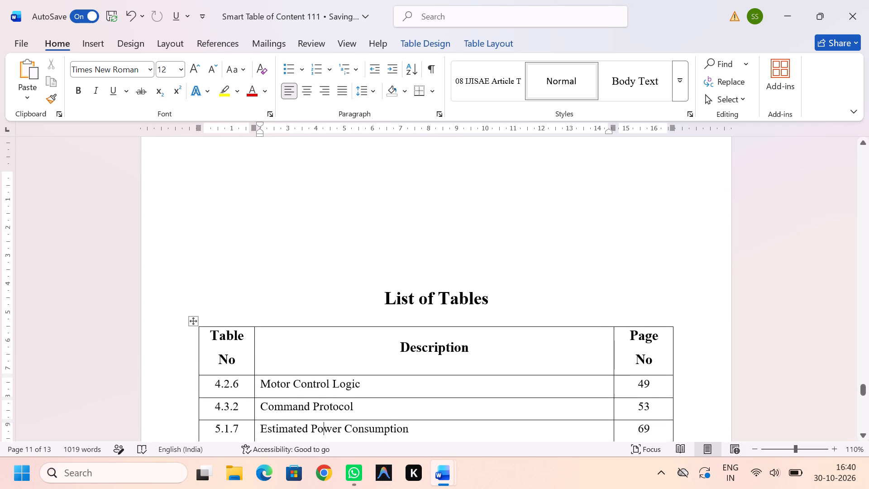
Look through the Acronym page and its full-form table, including the blank space between it and the List of Tables.
key("Down")
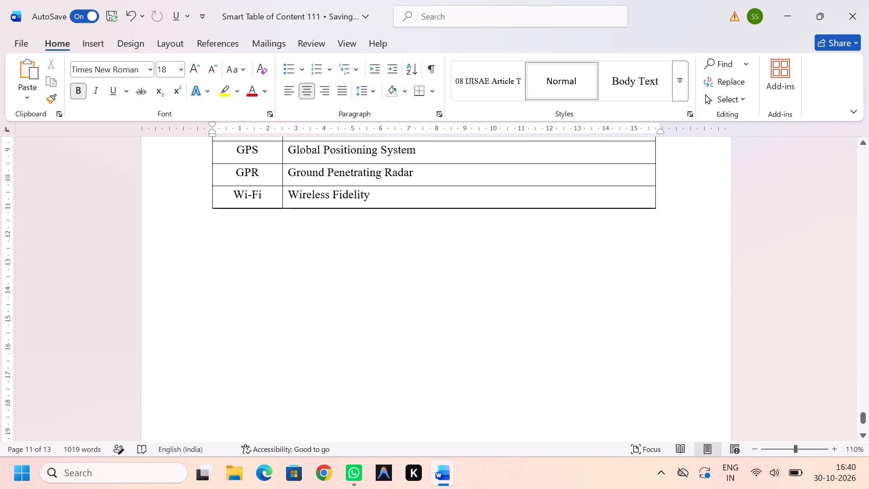
key("Up")
key("Up")
key("Up")
key("Up")
key("Up")
key("Up")
key("Up")
key("Up")
key("Up")
key("Up")
key("Up")
key("Up")
key("Up")
key("Up")
key("Up")
key("Up")
key("Up")
key("Up")
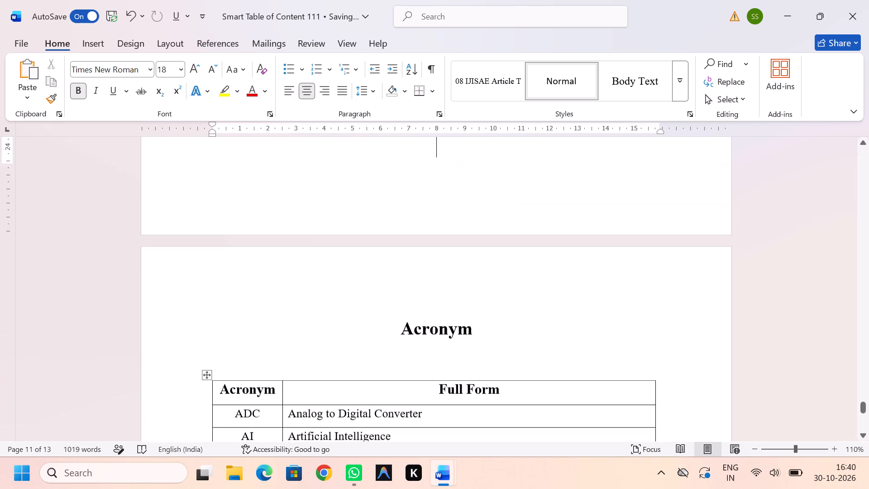
key("Down")
key("Down")
key("Down")
key("Down")
key("Down")
key("Down")
key("Down")
key("Down")
key("Down")
key("Down")
key("Down")
key("Down")
key("Down")
key("Down")
key("Down")
key("Down")
key("Down")
key("Down")
key("Down")
key("Down")
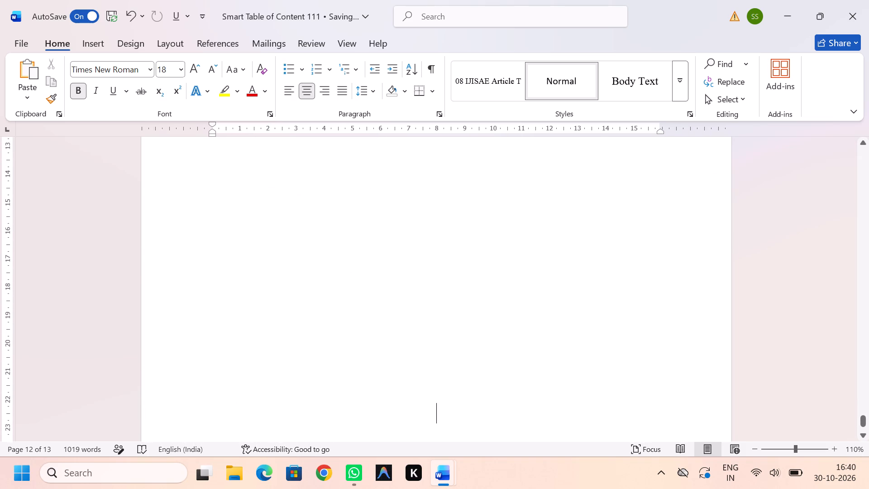
key("Up")
key("Up")
key("Up")
key("Up")
key("Up")
key("Up")
key("Up")
key("Up")
key("Up")
key("Up")
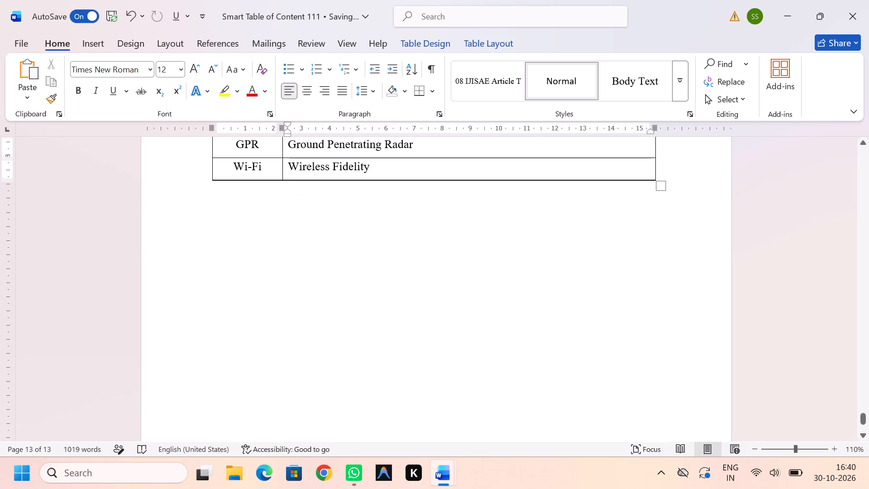
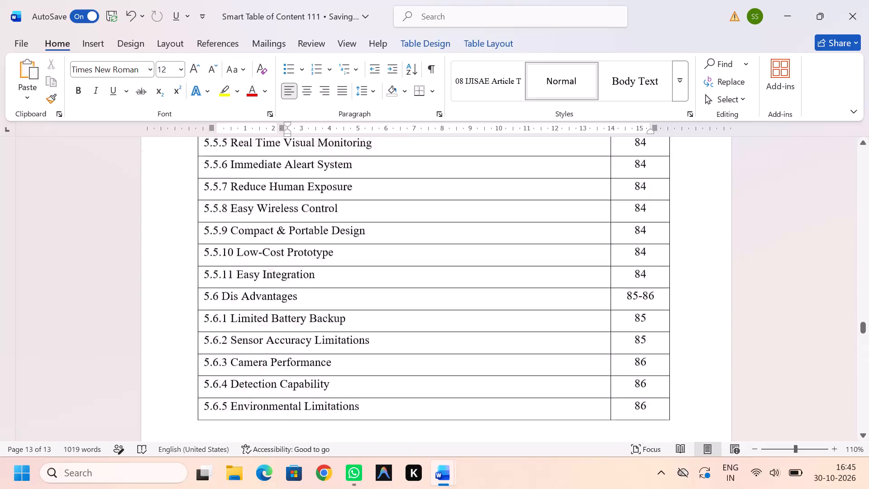
Look back through the contents document from the end of the Chapter 5 table to the Chapter 1 Introduction page.
scroll(319, 367, "up", 6)
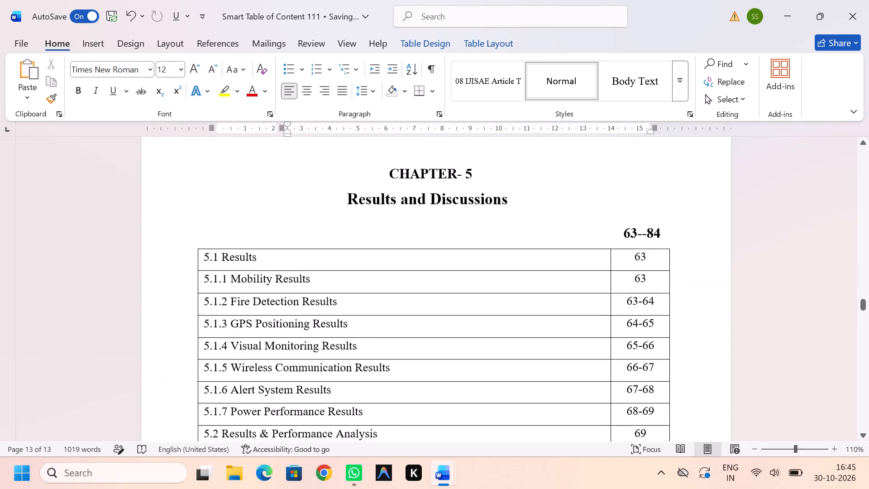
scroll(319, 367, "up", 14)
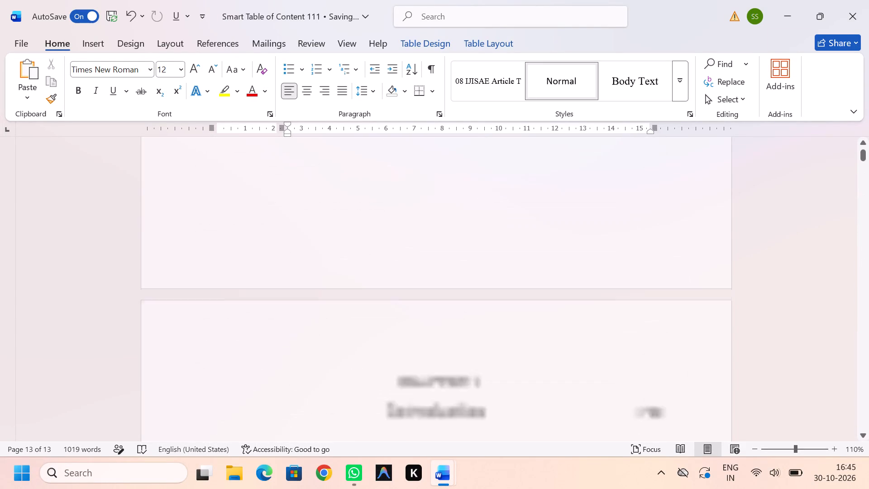
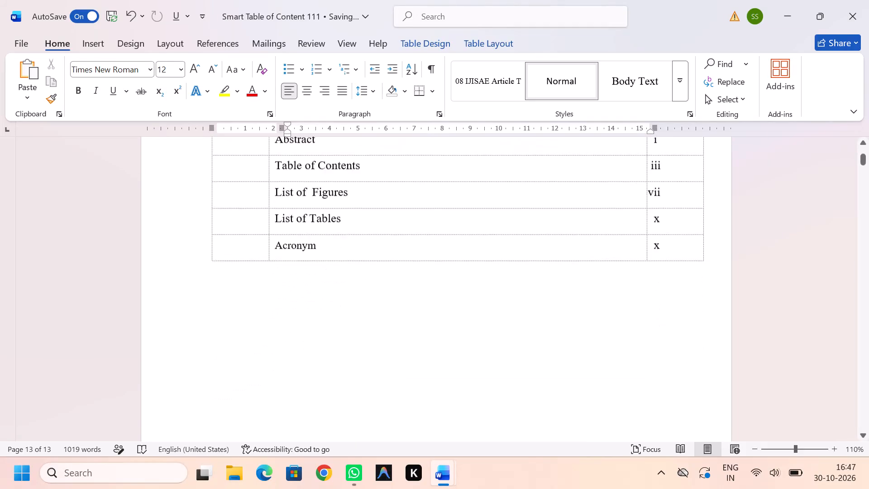
Review the opening Table of Contents page and its transition to the Chapter 1 Introduction page once more.
scroll(326, 331, "down", 1)
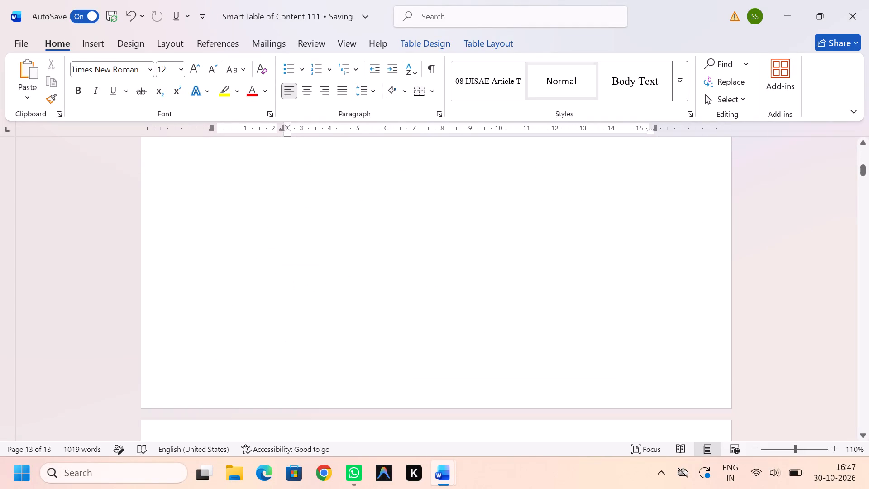
scroll(326, 331, "down", 1)
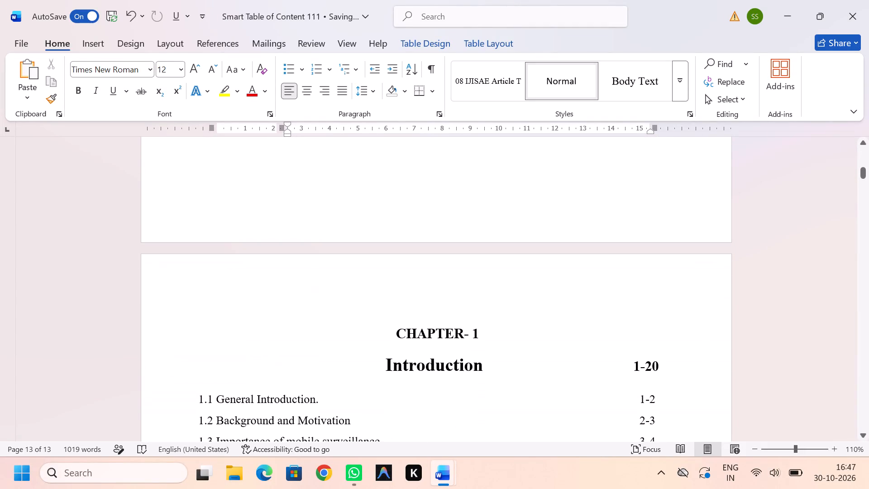
scroll(326, 331, "up", 3)
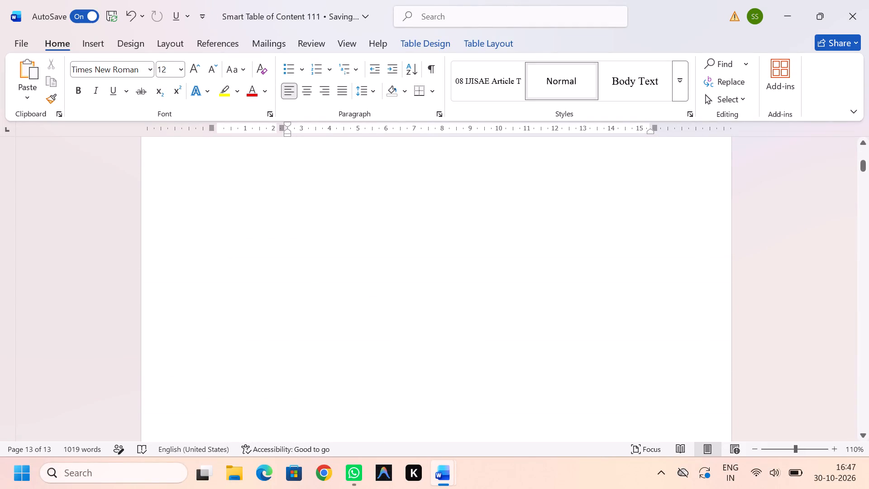
scroll(326, 331, "up", 2)
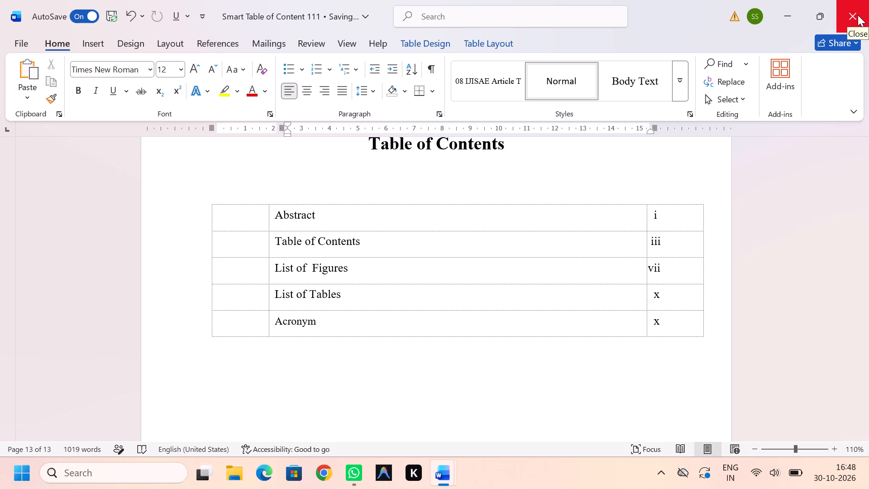
Save the Smart Table of Content 111 document and close it.
key("ctrl+s")
key("ctrl+s")
key("ctrl+s")
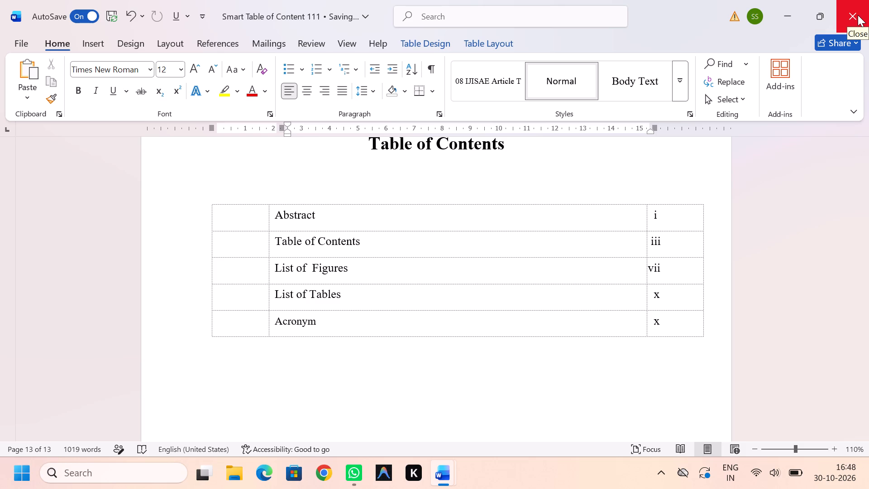
left_click(858, 15)
left_click(858, 15)
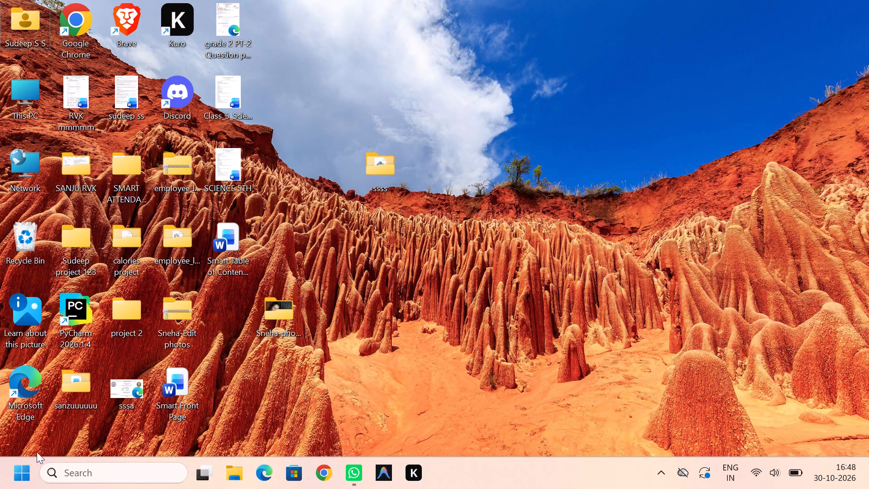
Bring up the computer's power options.
left_click(19, 472)
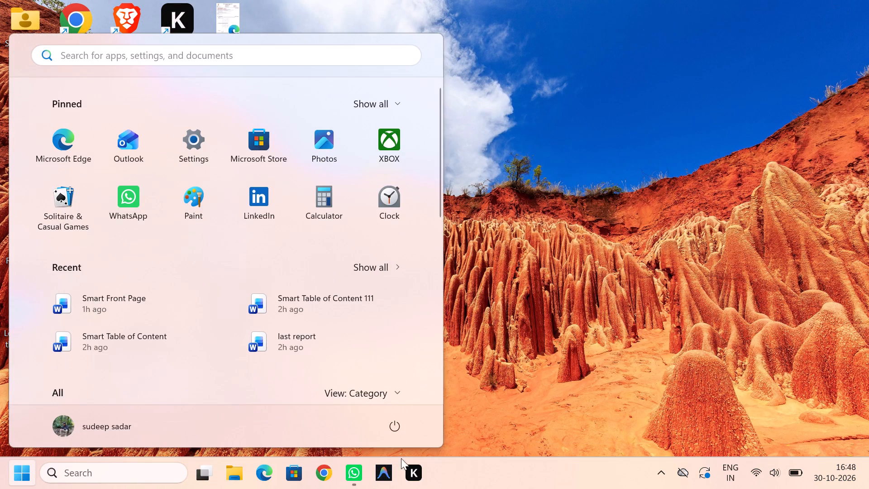
left_click(396, 432)
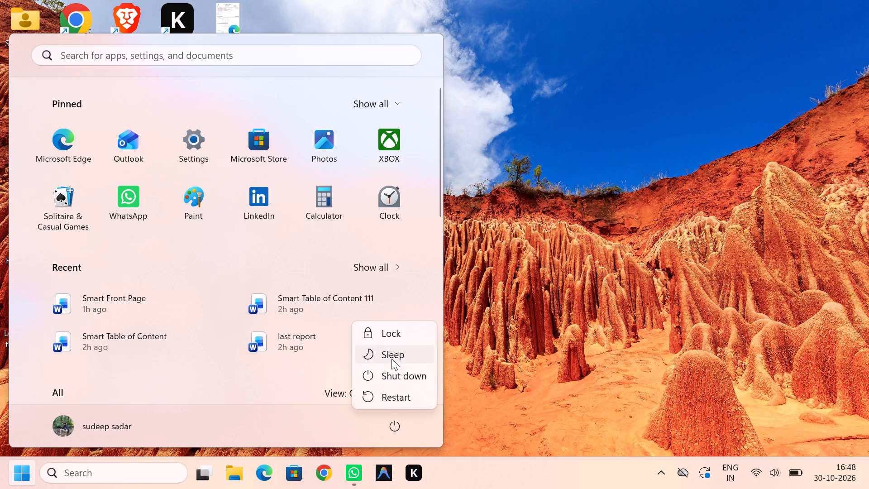